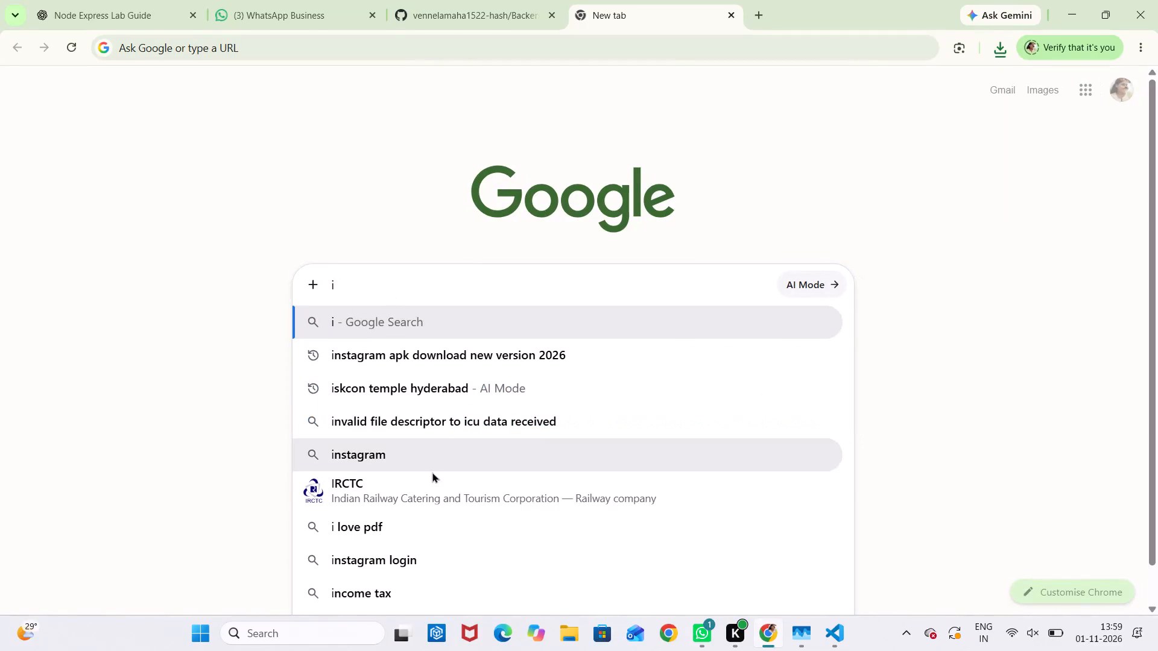
Search for I Love PDF and open its PDF to Word Converter.
left_click(349, 527)
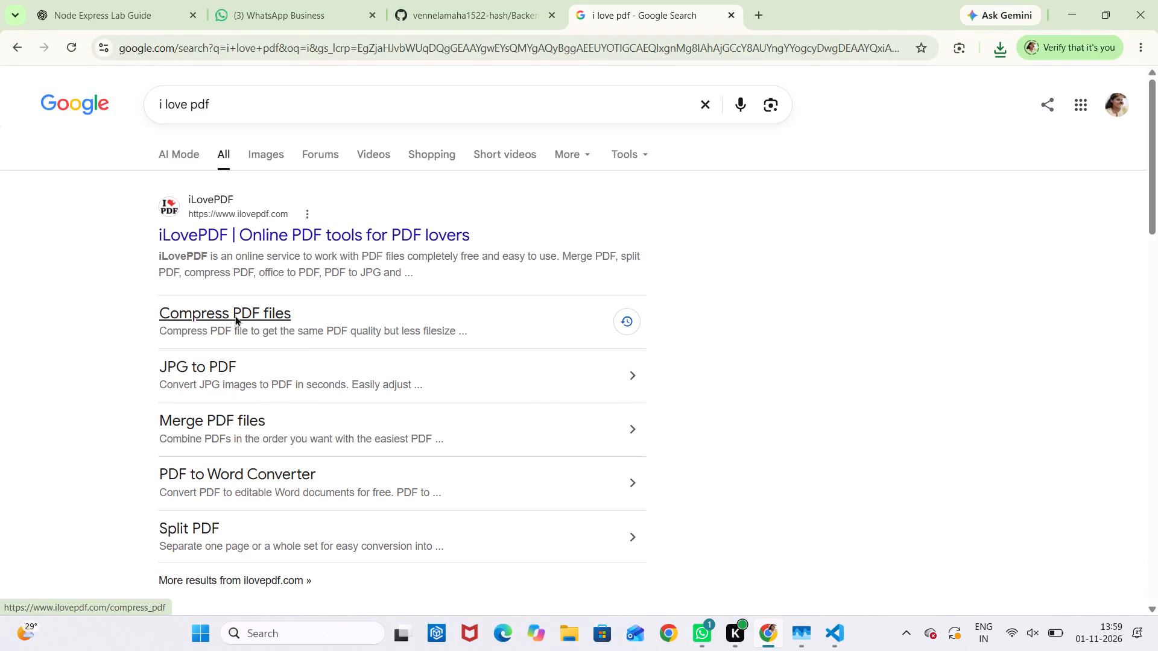
left_click(232, 470)
Upload LAB_1 from the Downloads folder and convert it to Word without OCR.
left_click(513, 279)
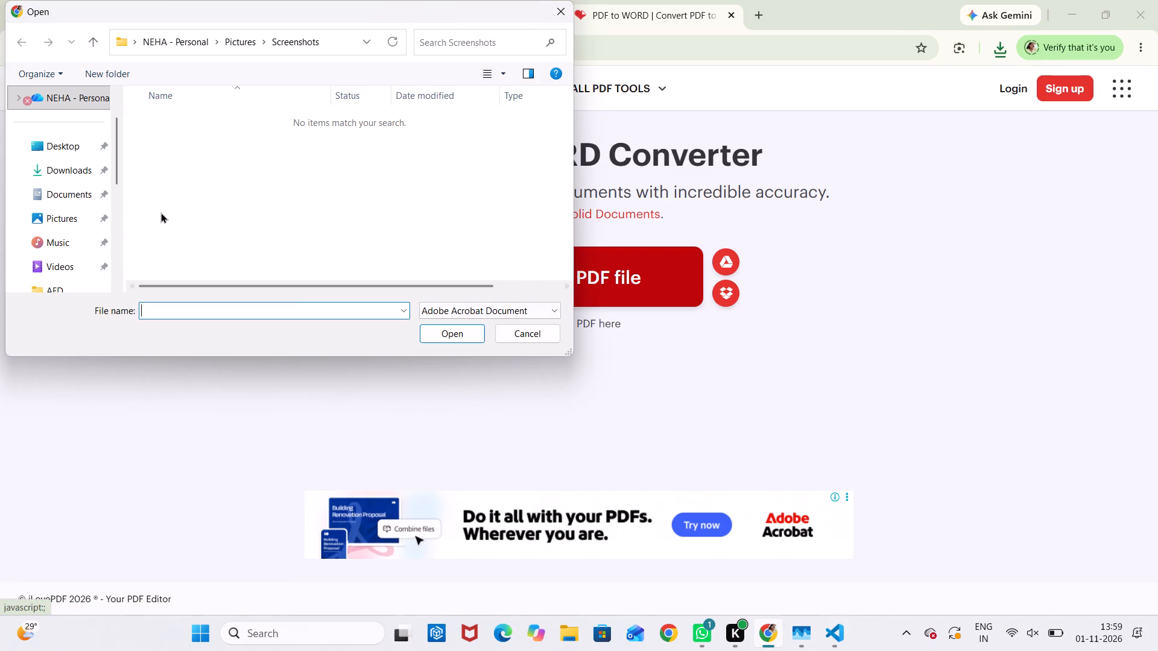
left_click(72, 171)
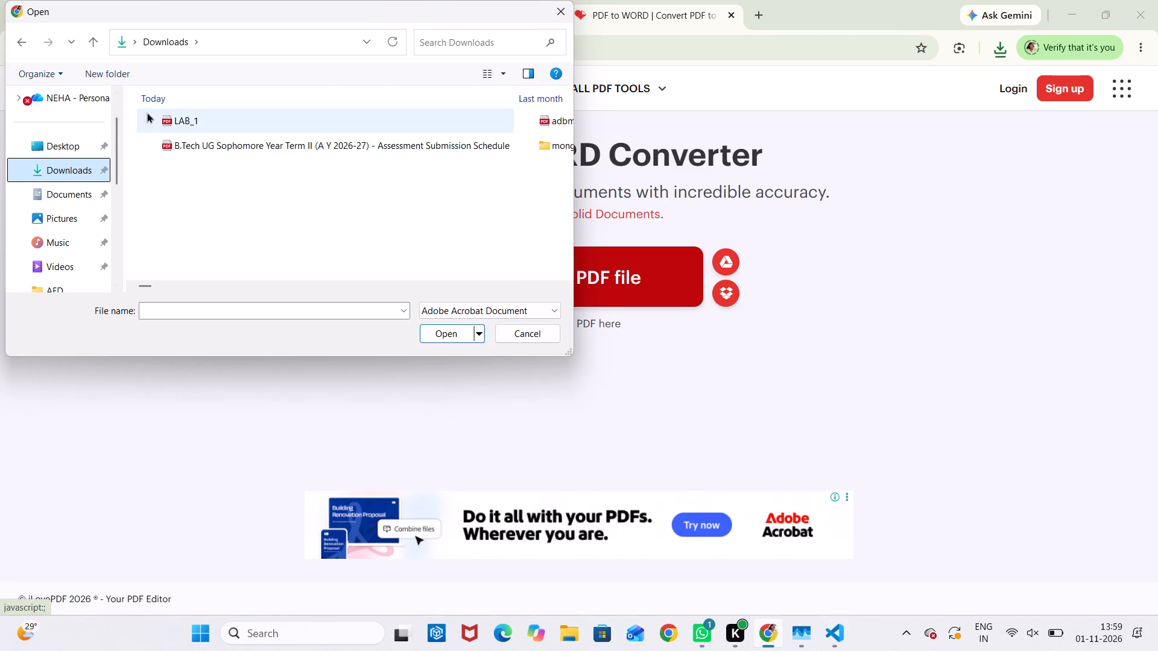
left_click(207, 119)
left_click(442, 337)
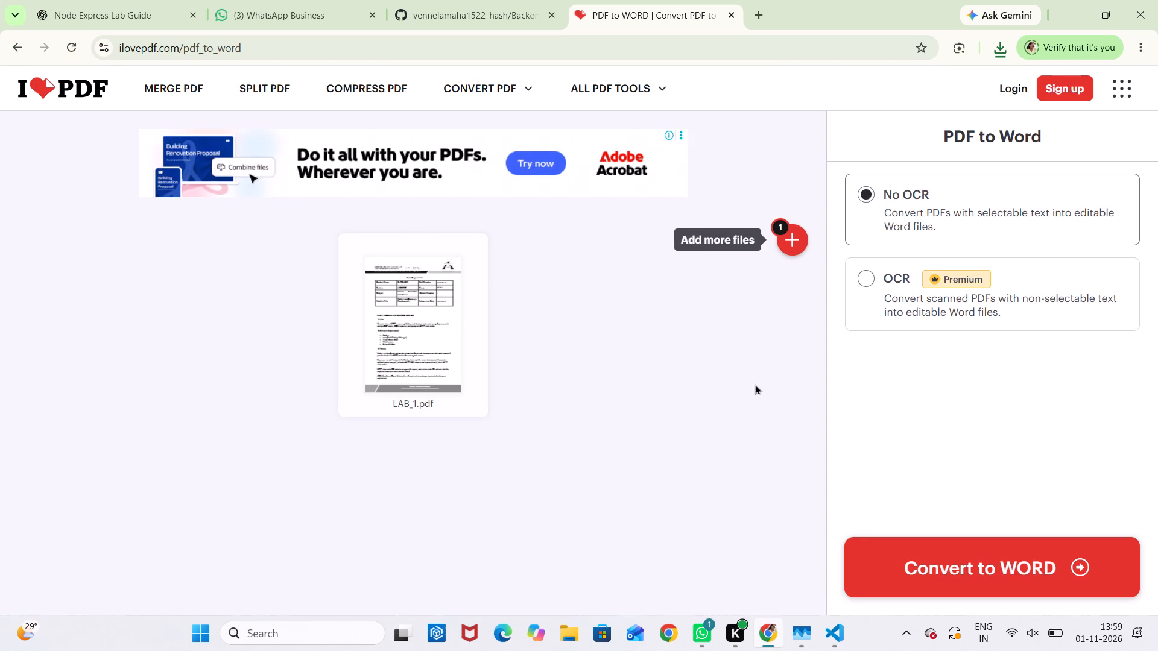
left_click(884, 577)
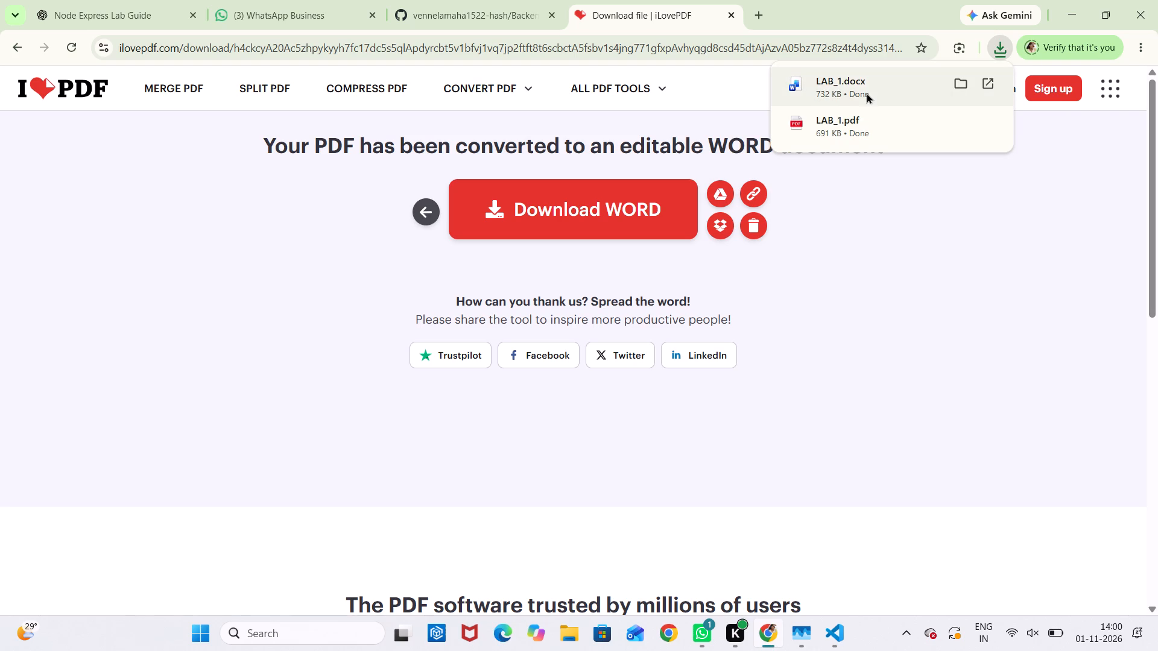
Open the downloaded LAB_1.docx in Word and enable editing.
left_click(865, 95)
left_click(847, 92)
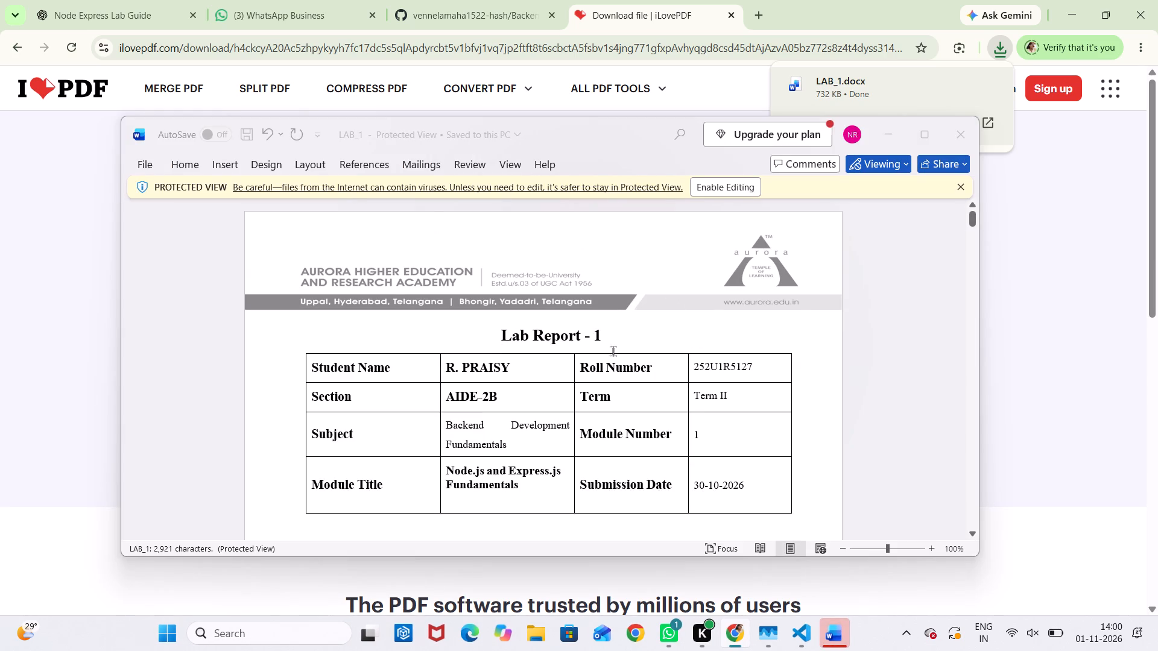
left_click(702, 181)
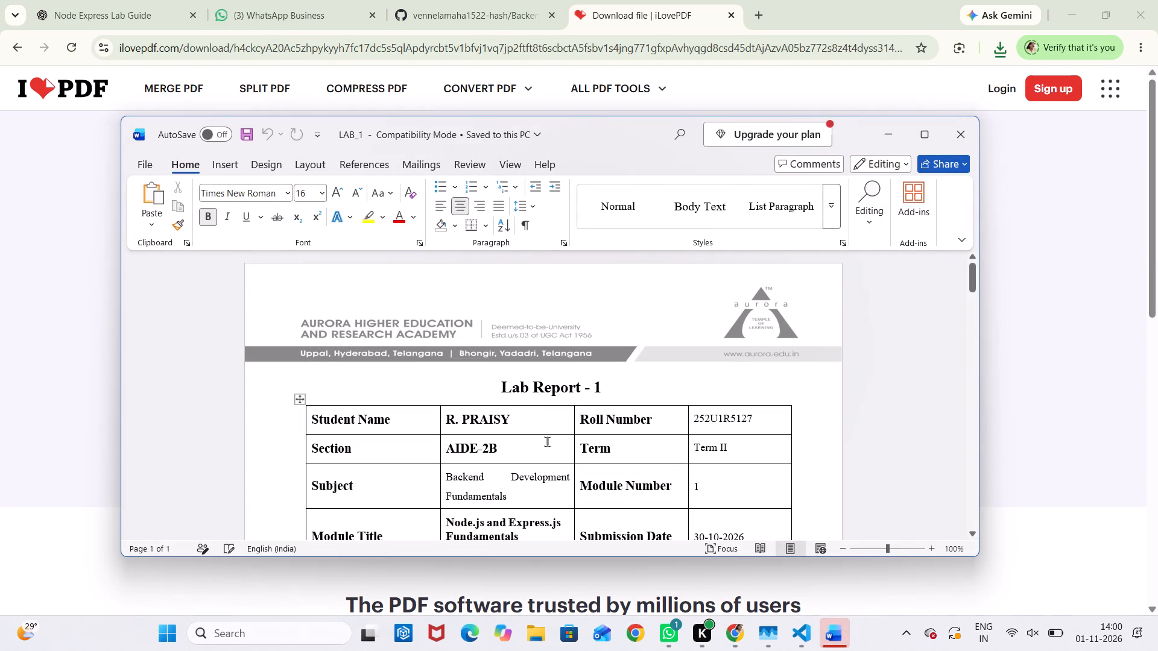
Clear the existing Student Name entry in the report table and begin entering the new student's first name.
left_click(525, 416)
key("BackSpace")
key("BackSpace")
key("BackSpace")
key("BackSpace")
key("BackSpace")
key("BackSpace")
key("BackSpace")
key("BackSpace")
key("BackSpace")
key("BackSpace")
key("BackSpace")
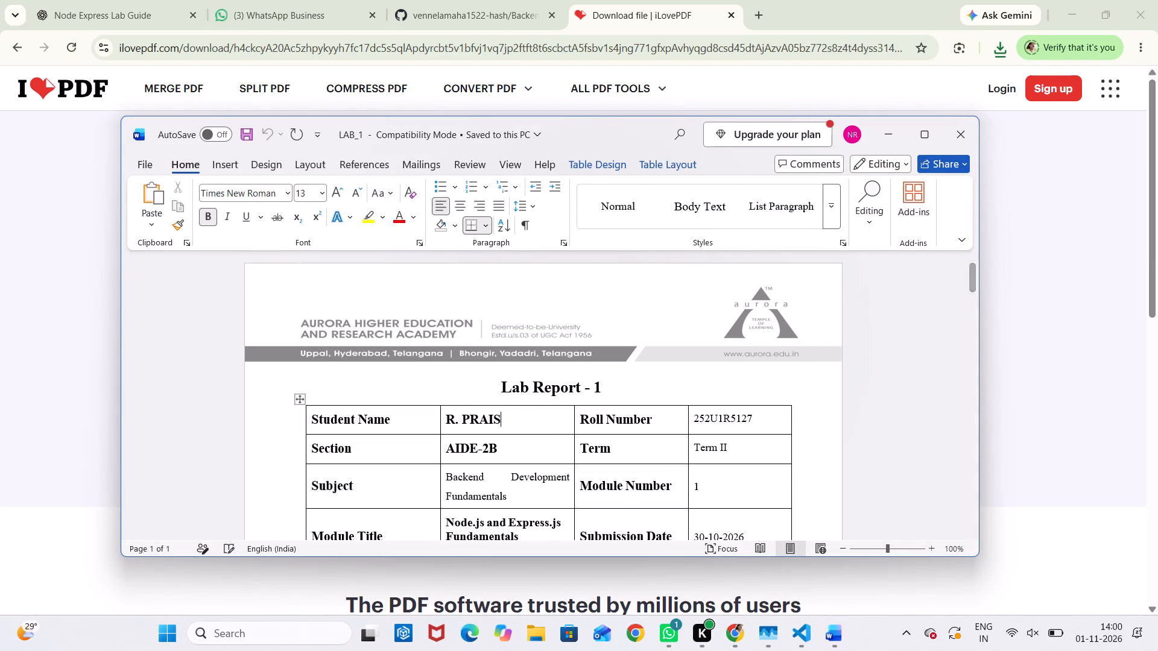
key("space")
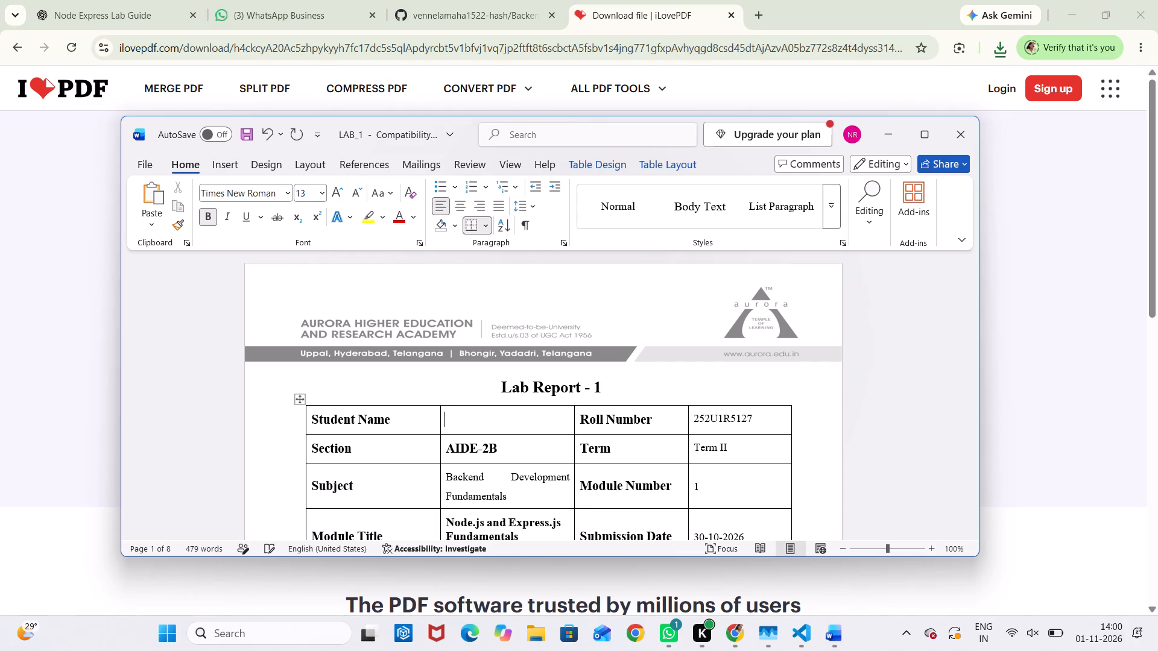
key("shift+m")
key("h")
key("BackSpace")
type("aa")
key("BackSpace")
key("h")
Turn on AutoSave for the document by uploading it to the personal OneDrive.
left_click(218, 127)
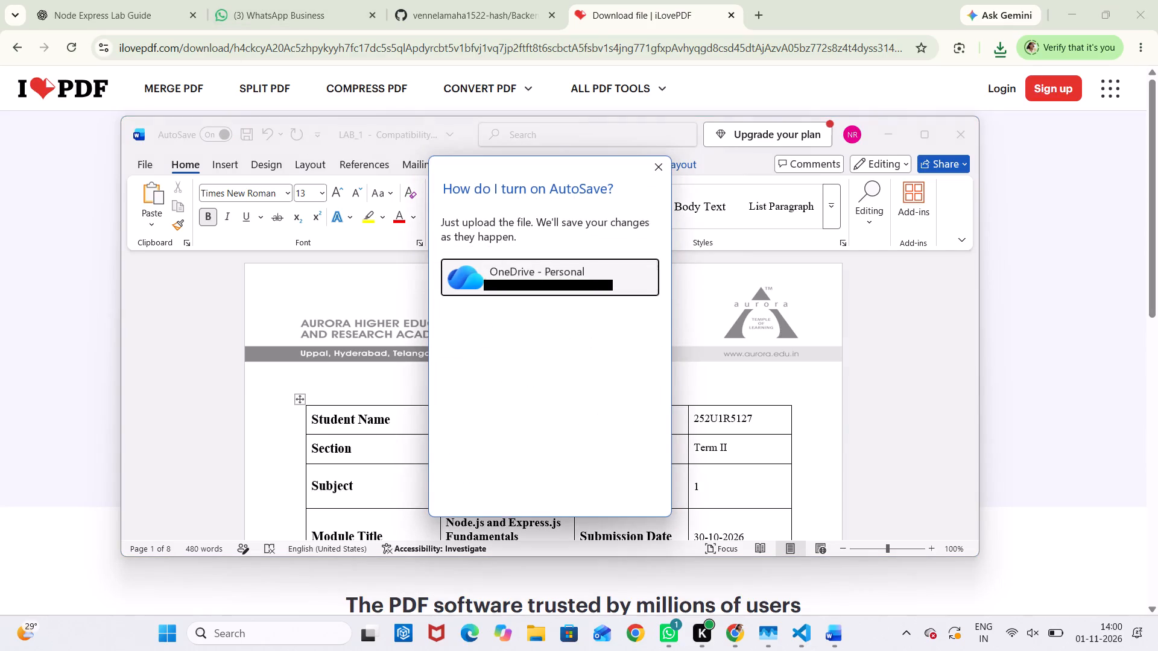
left_click(484, 278)
left_click(484, 278)
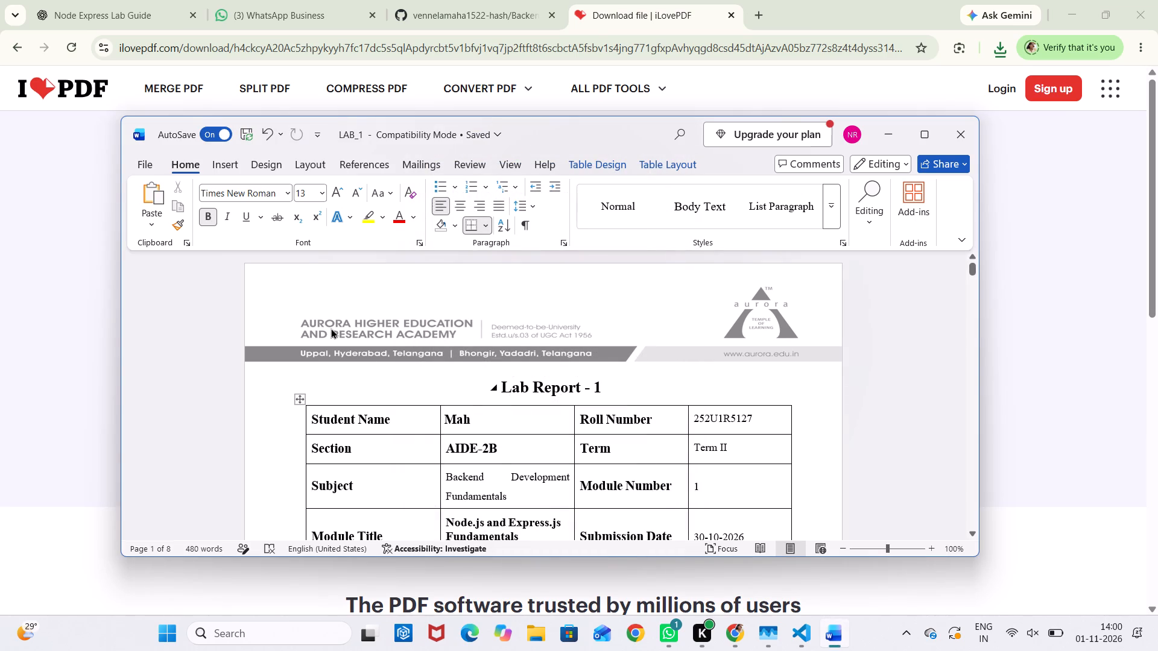
Complete the new student's name in the Student Name cell.
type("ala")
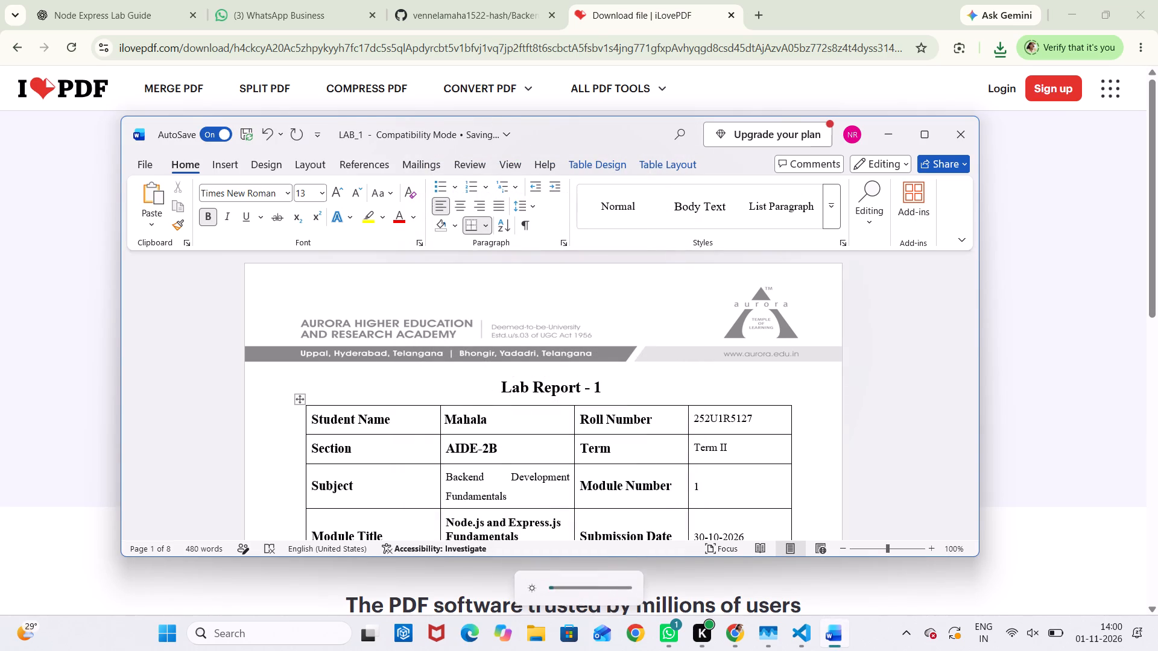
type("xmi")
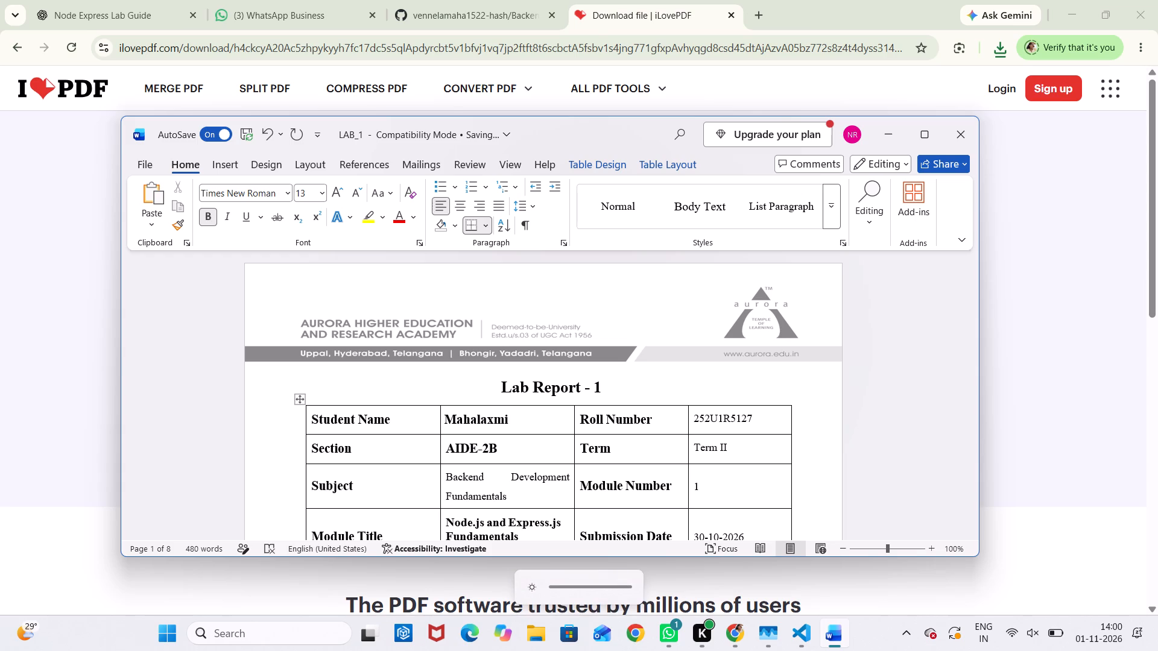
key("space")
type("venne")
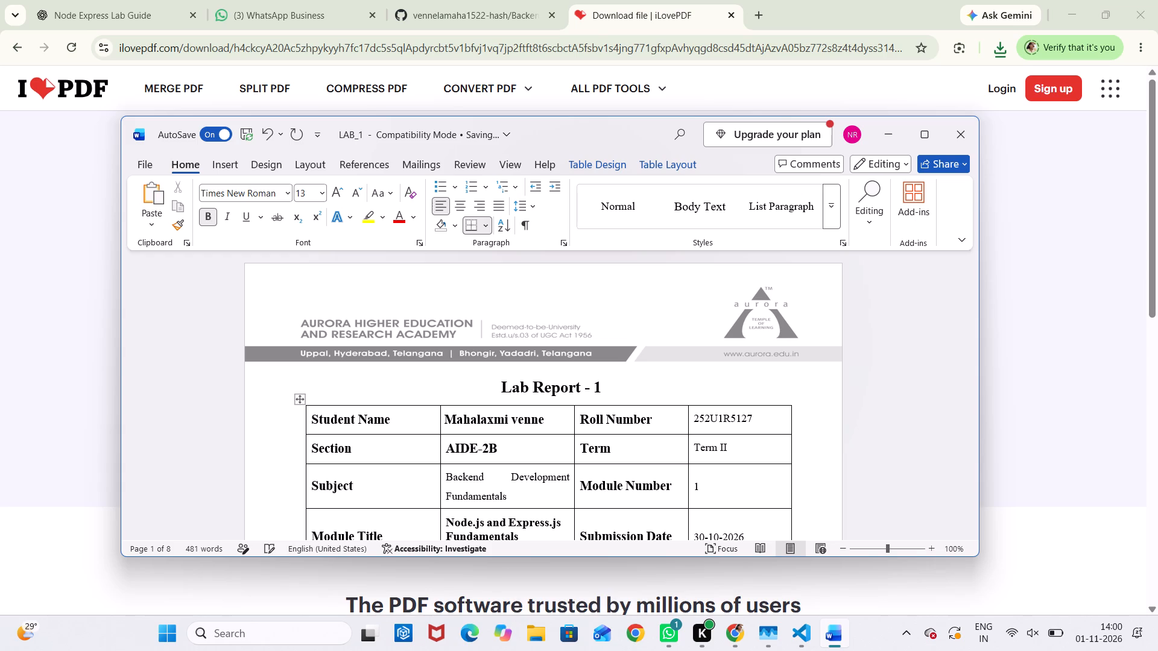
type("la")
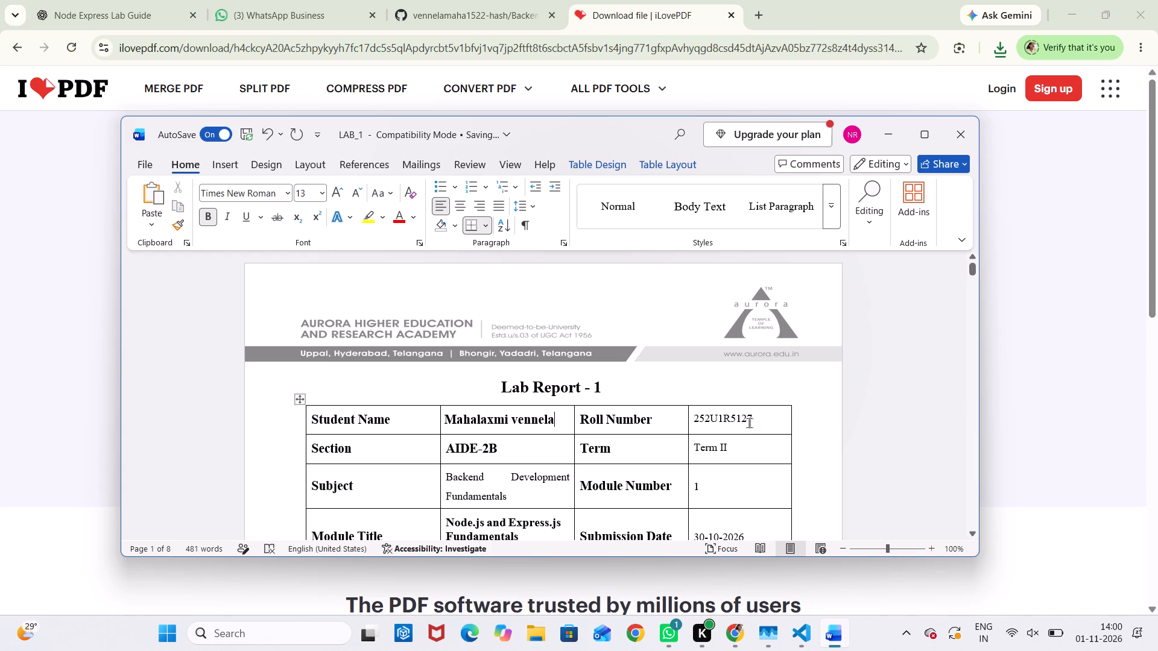
Replace the ending of the Roll Number with the new student's digits.
left_click(749, 420)
key("BackSpace")
key("BackSpace")
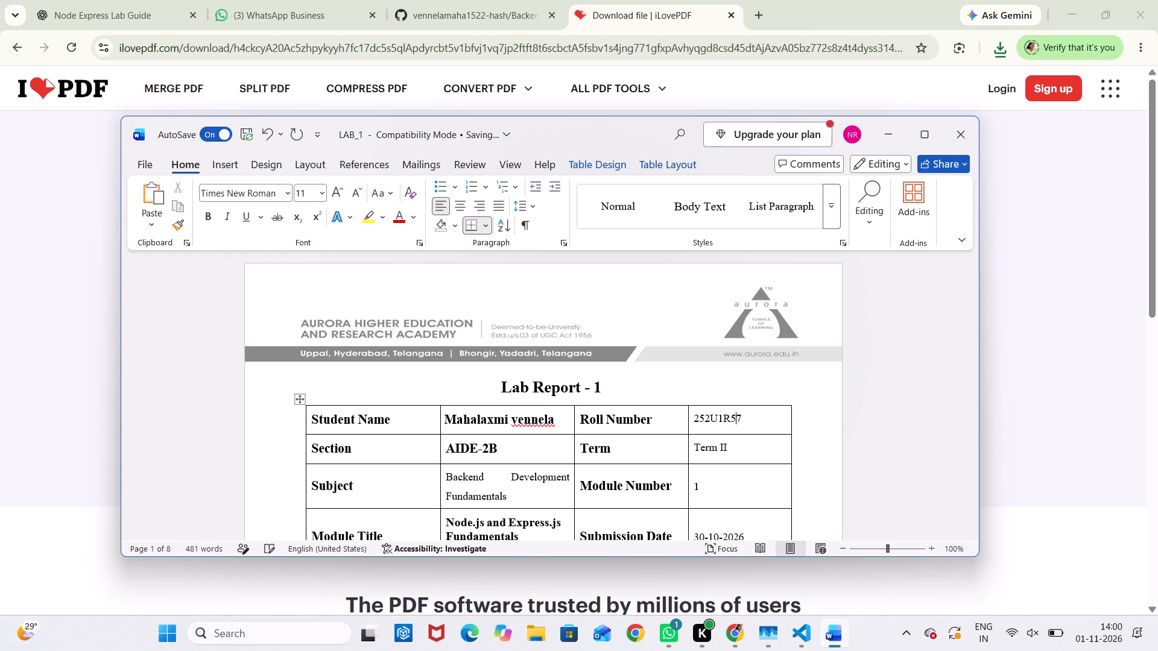
key("BackSpace")
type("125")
Replace the Section entry in the report table with CSE-2E.
left_click(496, 448)
key("BackSpace")
key("BackSpace")
key("BackSpace")
key("BackSpace")
key("BackSpace")
key("BackSpace")
key("BackSpace")
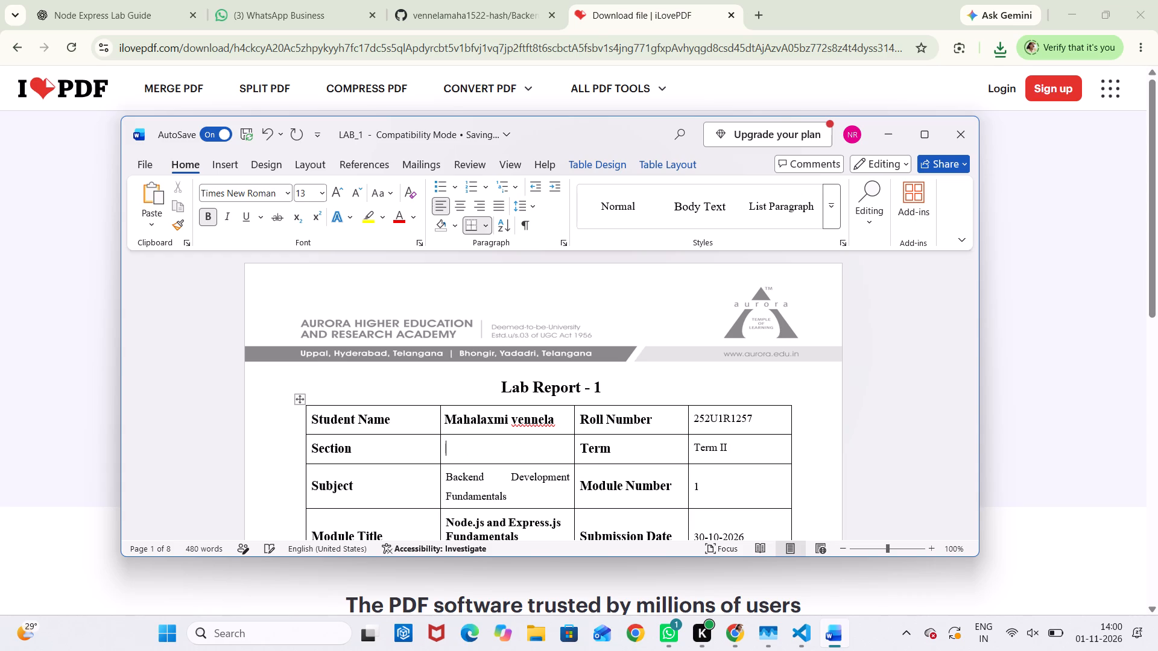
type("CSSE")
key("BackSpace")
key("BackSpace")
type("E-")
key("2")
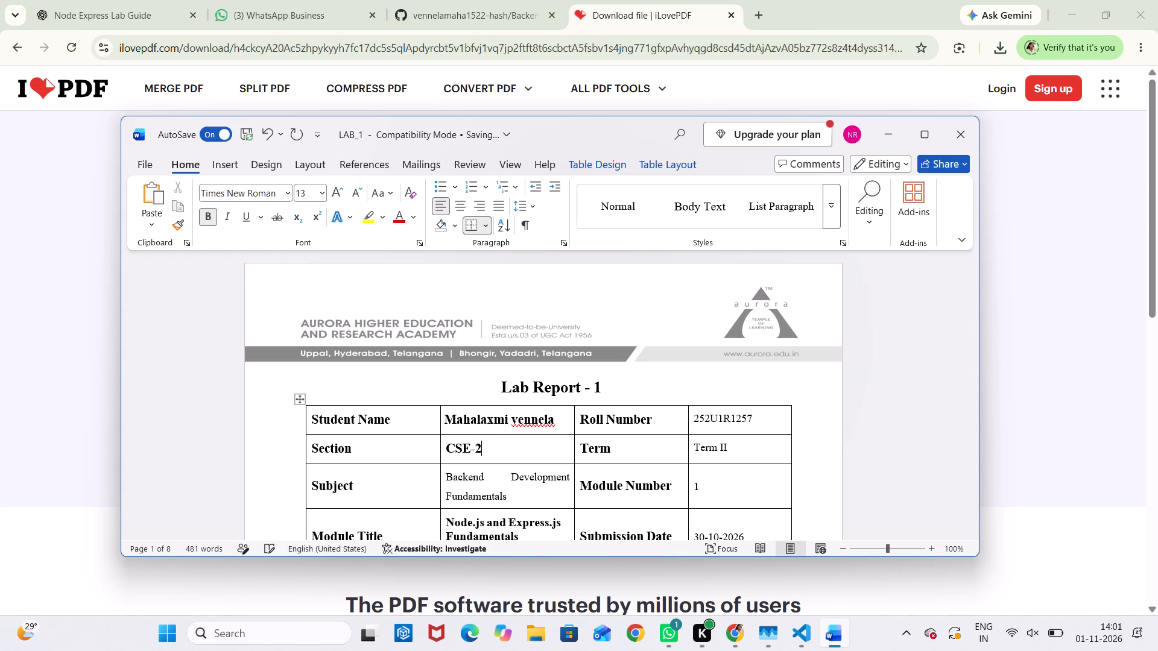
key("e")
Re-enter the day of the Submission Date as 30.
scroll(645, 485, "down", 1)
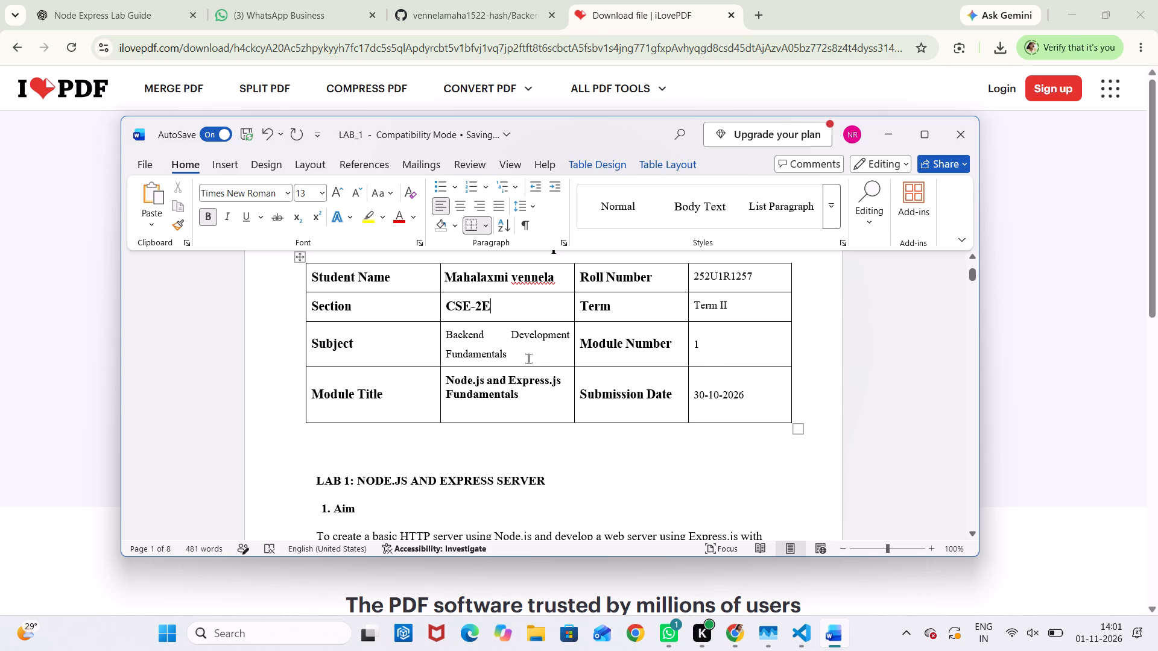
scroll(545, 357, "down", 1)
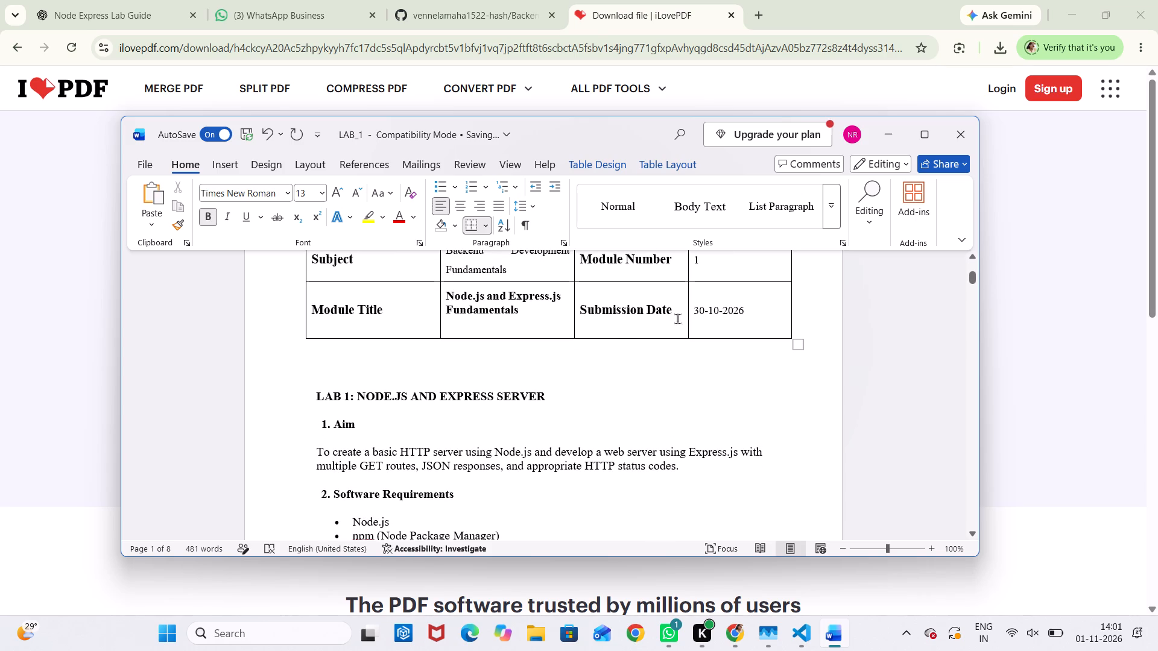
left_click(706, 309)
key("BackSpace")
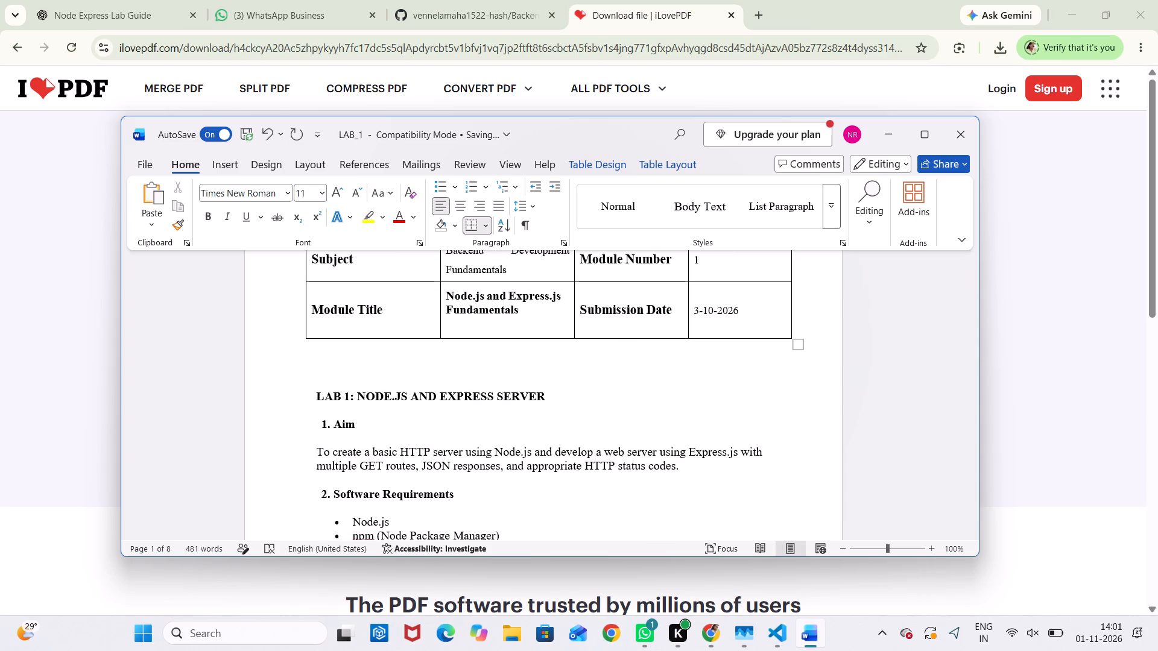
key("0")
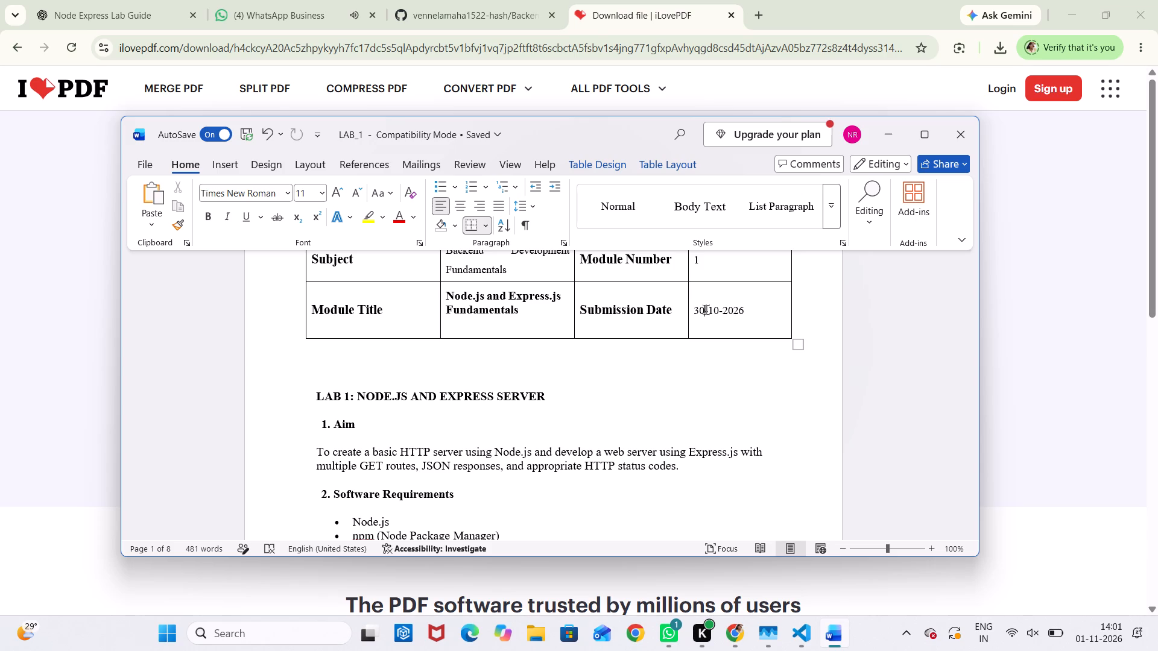
Review the report from the Aim section through Output Screenshots and select the first output image, showing server-http.js running.
scroll(539, 435, "down", 1)
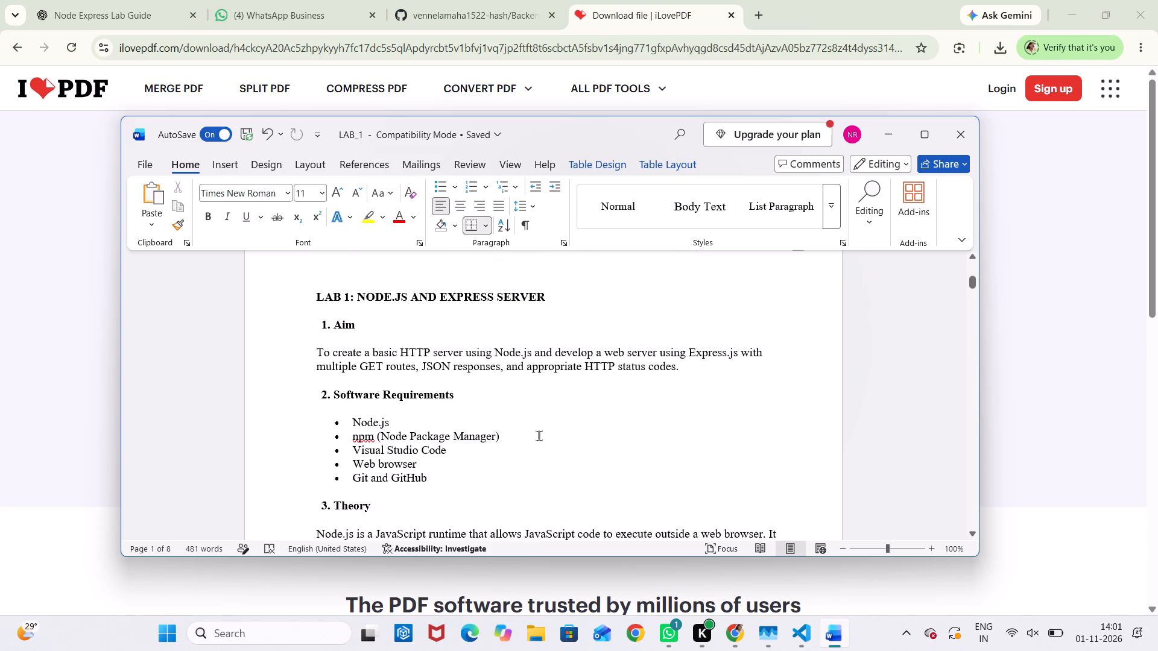
scroll(539, 435, "down", 1)
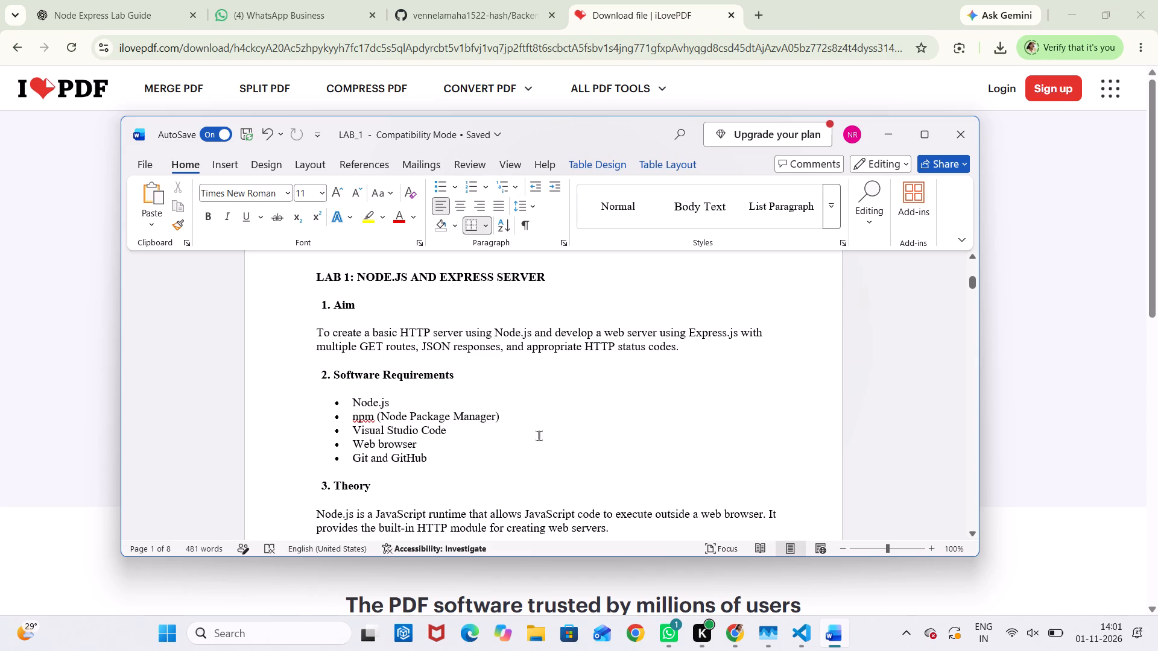
scroll(539, 435, "down", 1)
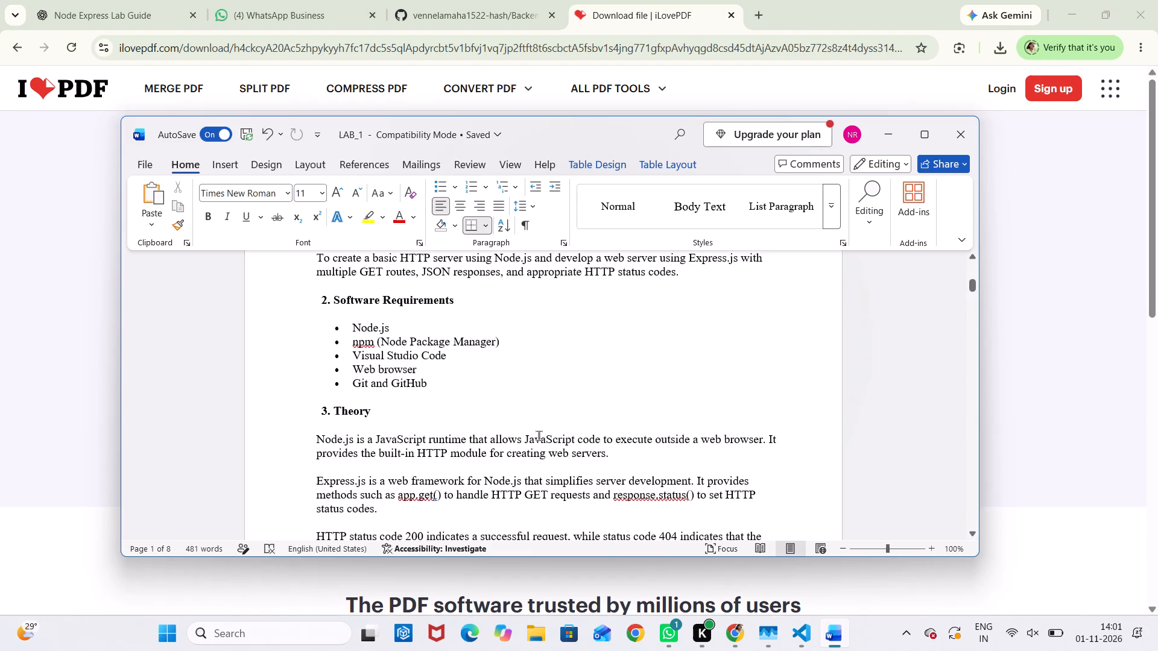
scroll(539, 435, "down", 2)
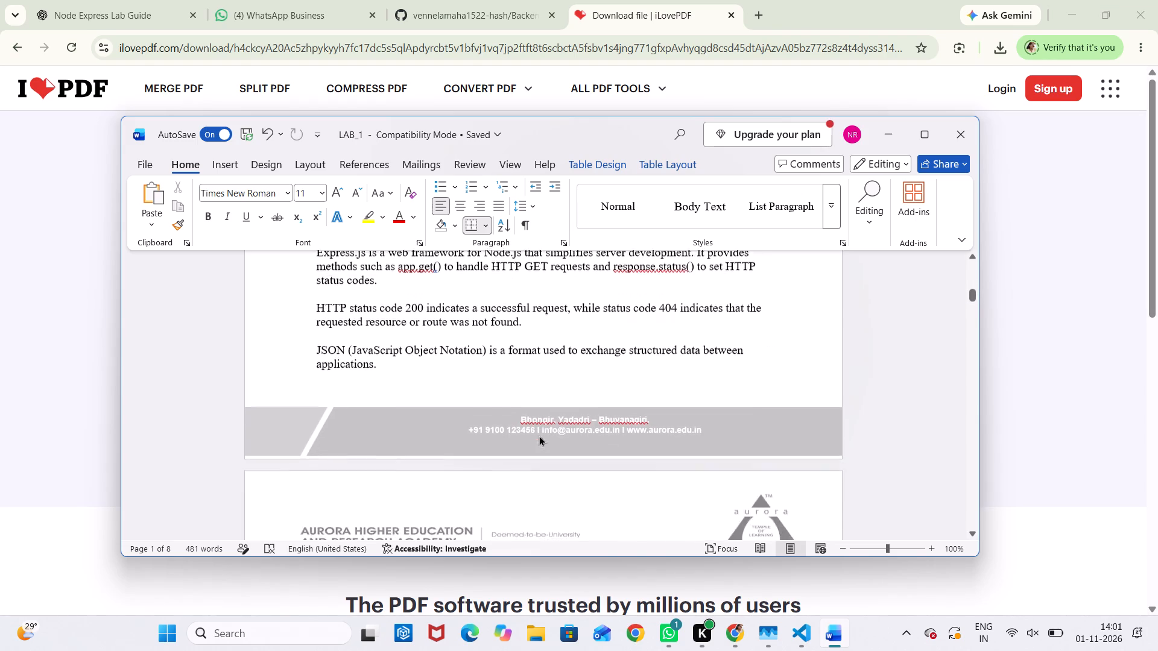
scroll(539, 435, "down", 4)
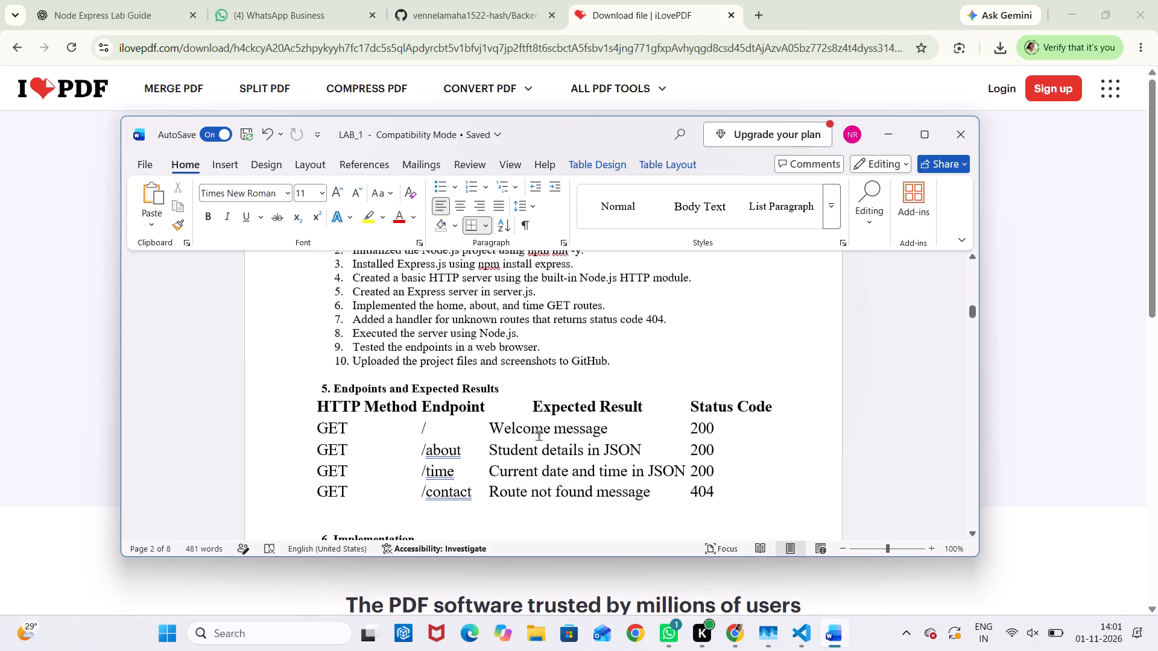
scroll(539, 435, "down", 2)
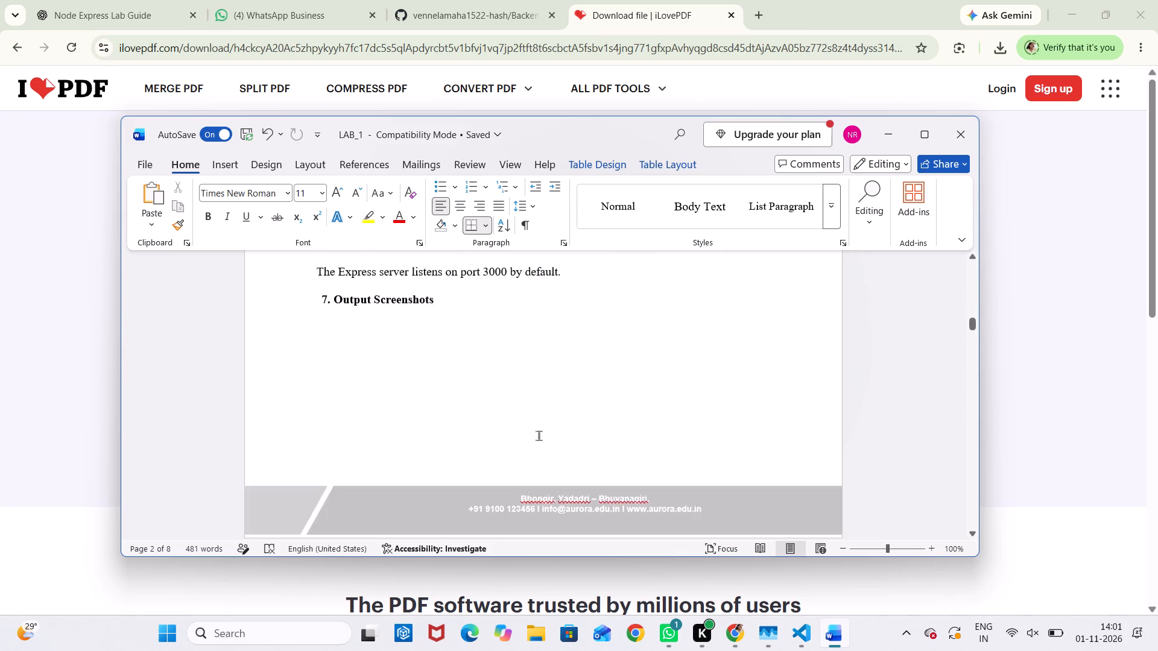
scroll(539, 435, "up", 1)
scroll(539, 435, "down", 3)
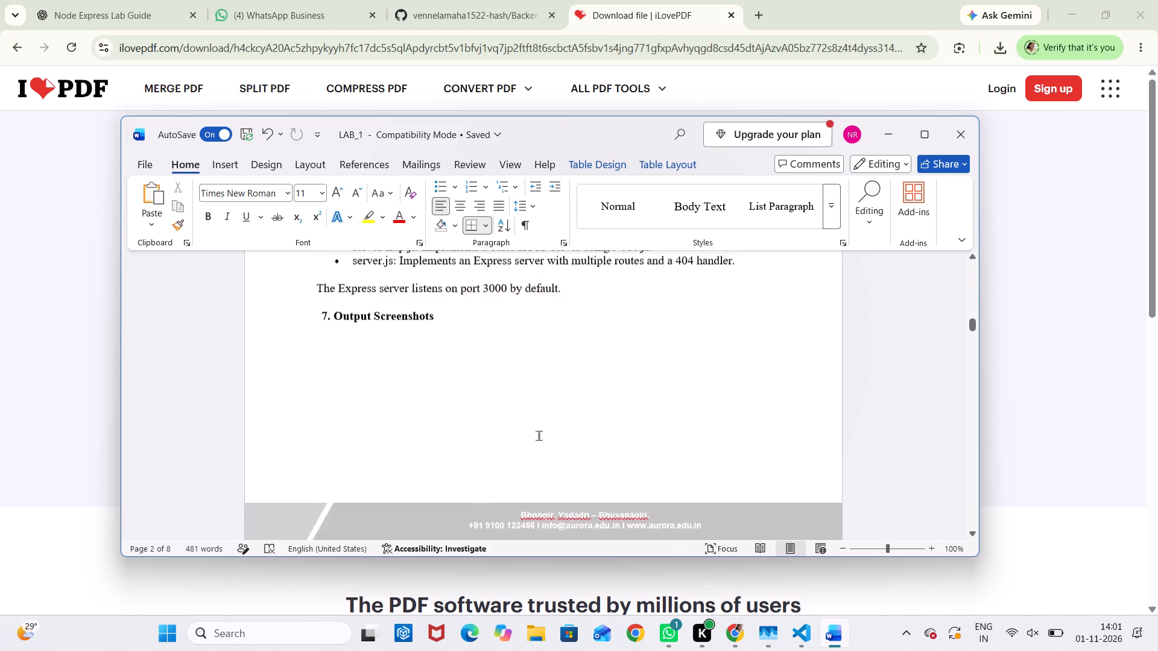
scroll(539, 435, "down", 3)
scroll(539, 435, "up", 1)
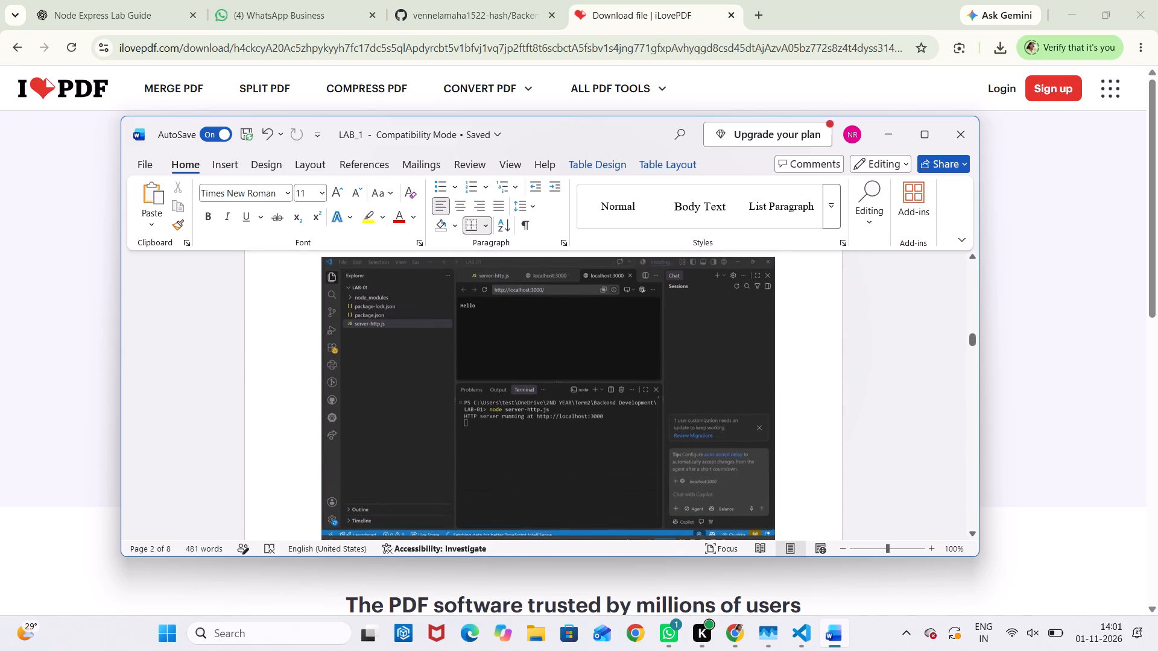
left_click(539, 435)
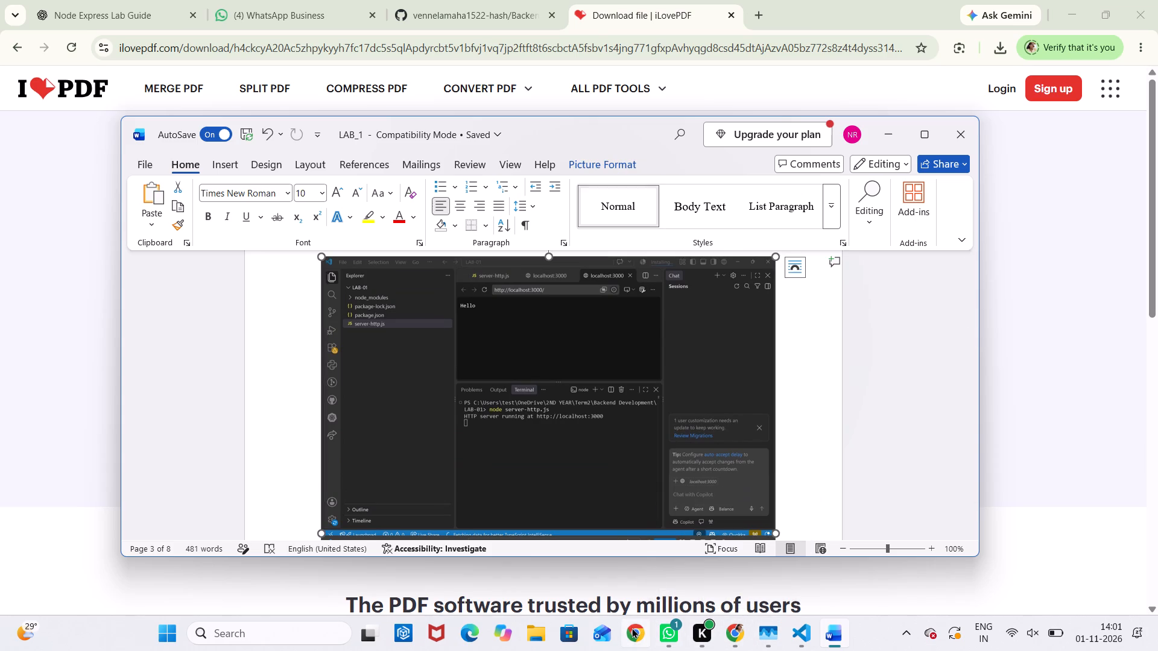
Switch to File Explorer, open the Screenshots folder and locate the captures dated 2026-11-01.
left_click(534, 623)
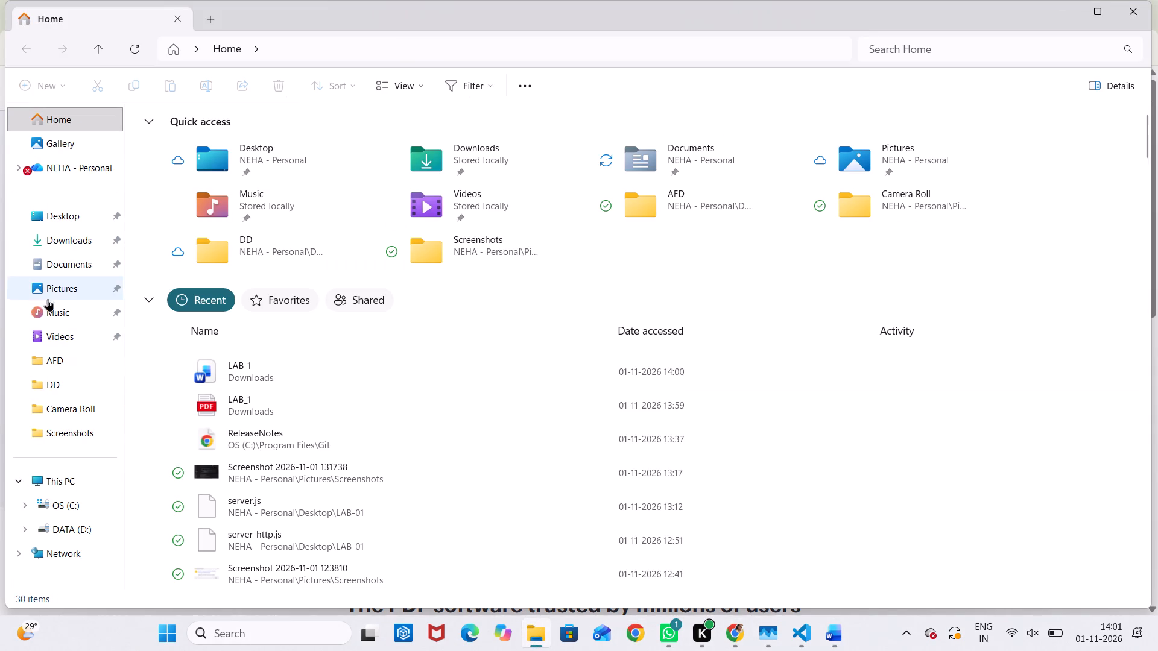
left_click(77, 425)
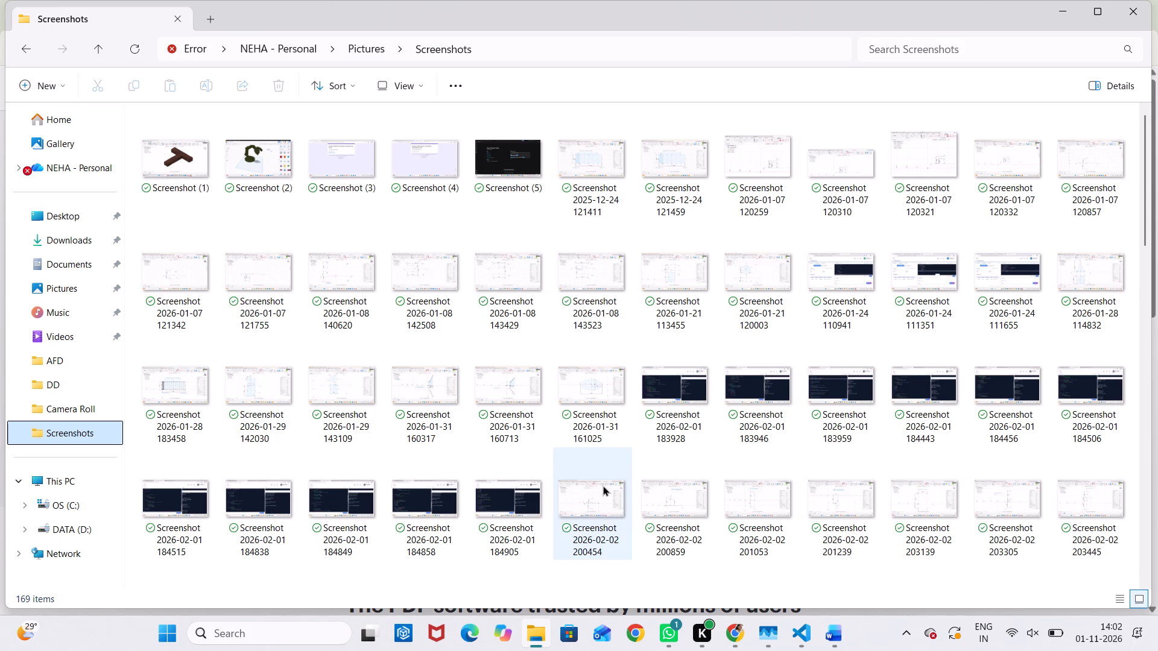
left_click(592, 502)
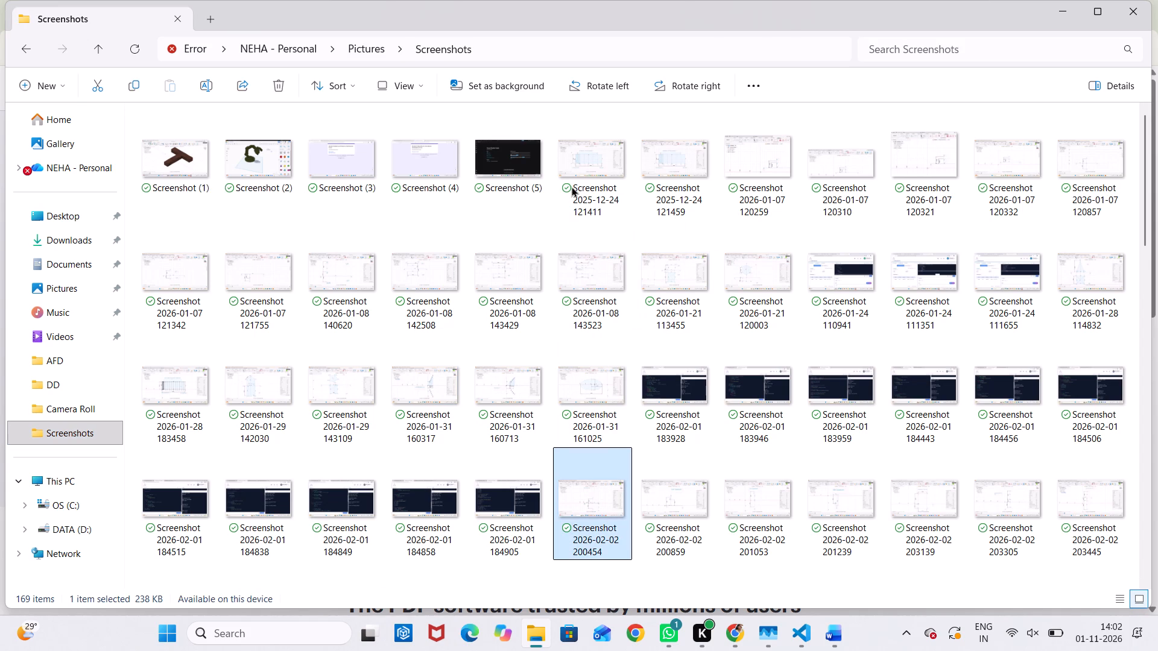
scroll(478, 308, "down", 7)
scroll(478, 308, "down", 20)
scroll(478, 308, "down", 7)
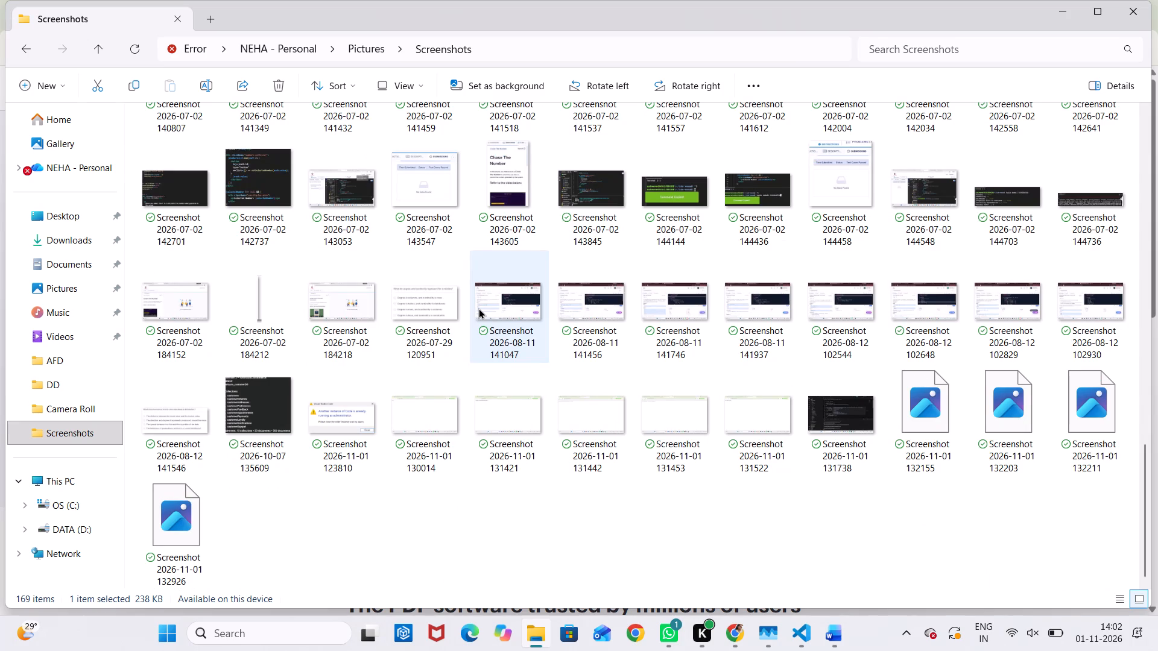
scroll(478, 308, "down", 3)
left_click(431, 425)
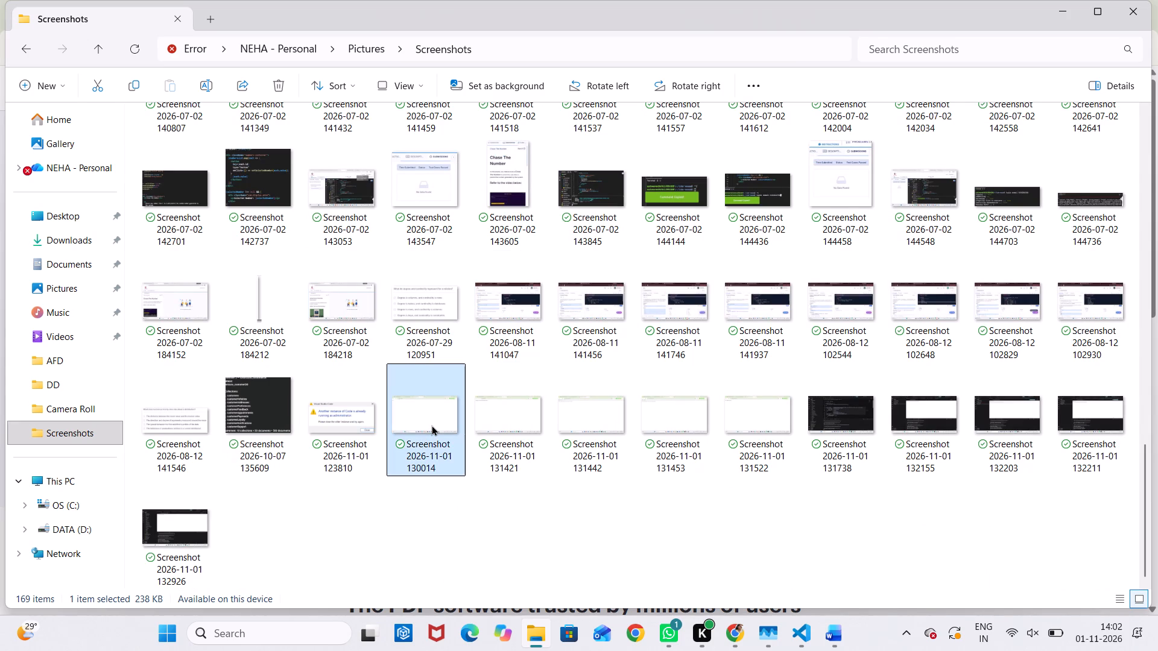
View the 2026-11-01 screenshots 132155, 132203, 132211 and 132926 one after another to identify their server output.
left_click(928, 414)
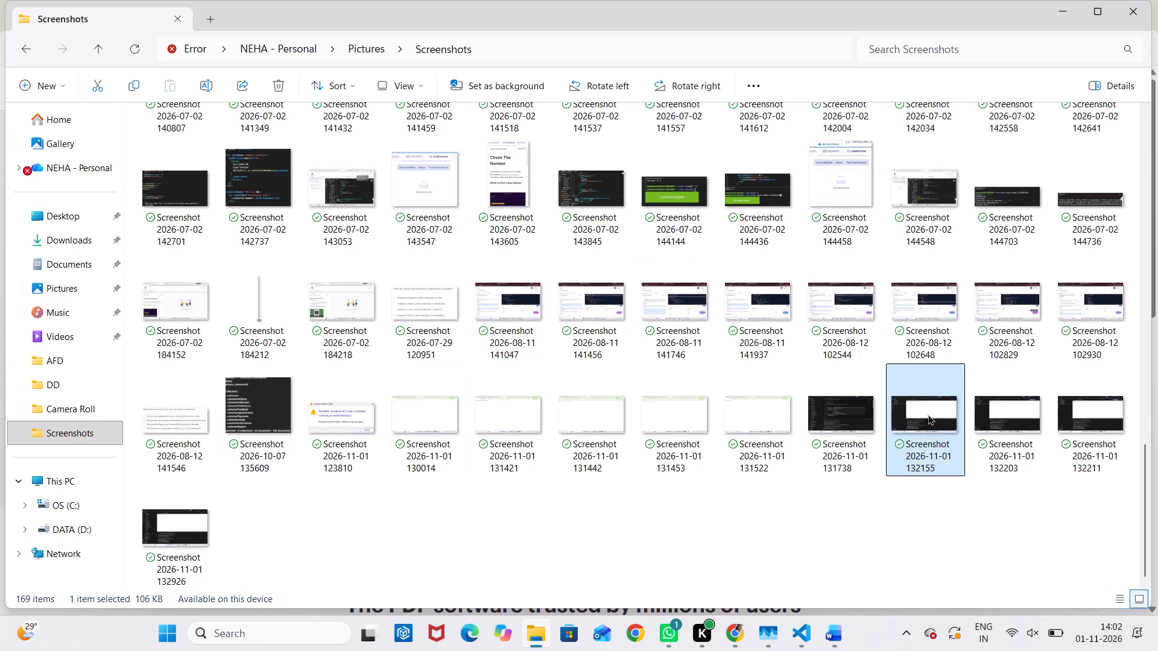
double_click(928, 414)
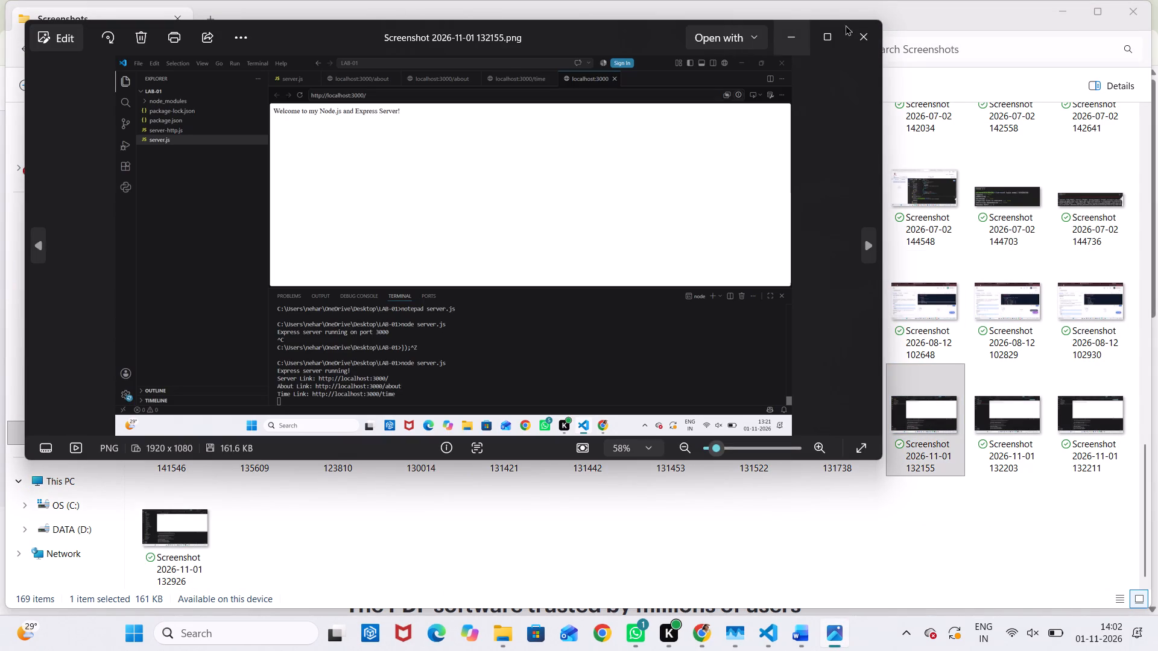
left_click(866, 31)
double_click(1016, 429)
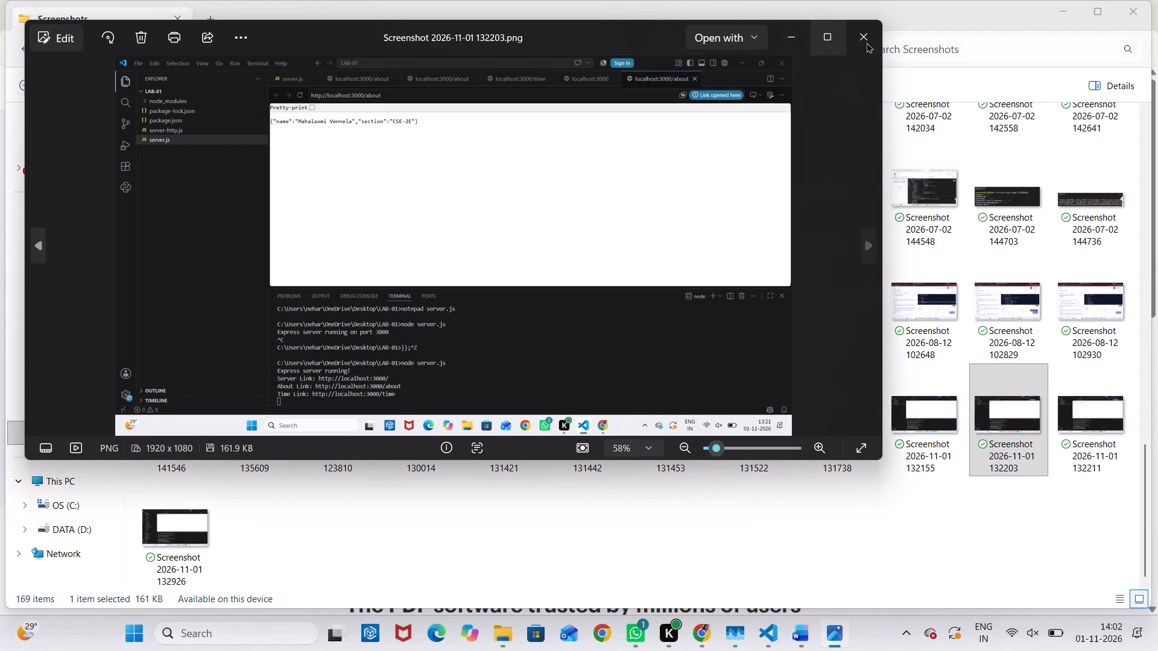
left_click(860, 40)
double_click(1078, 410)
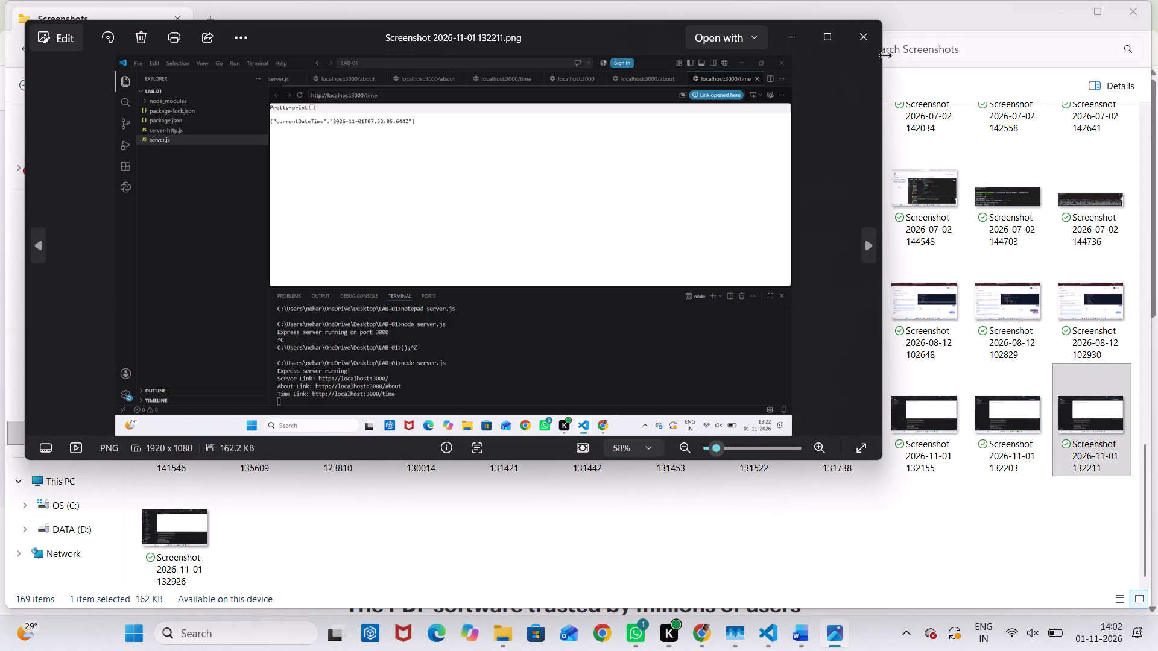
left_click(865, 42)
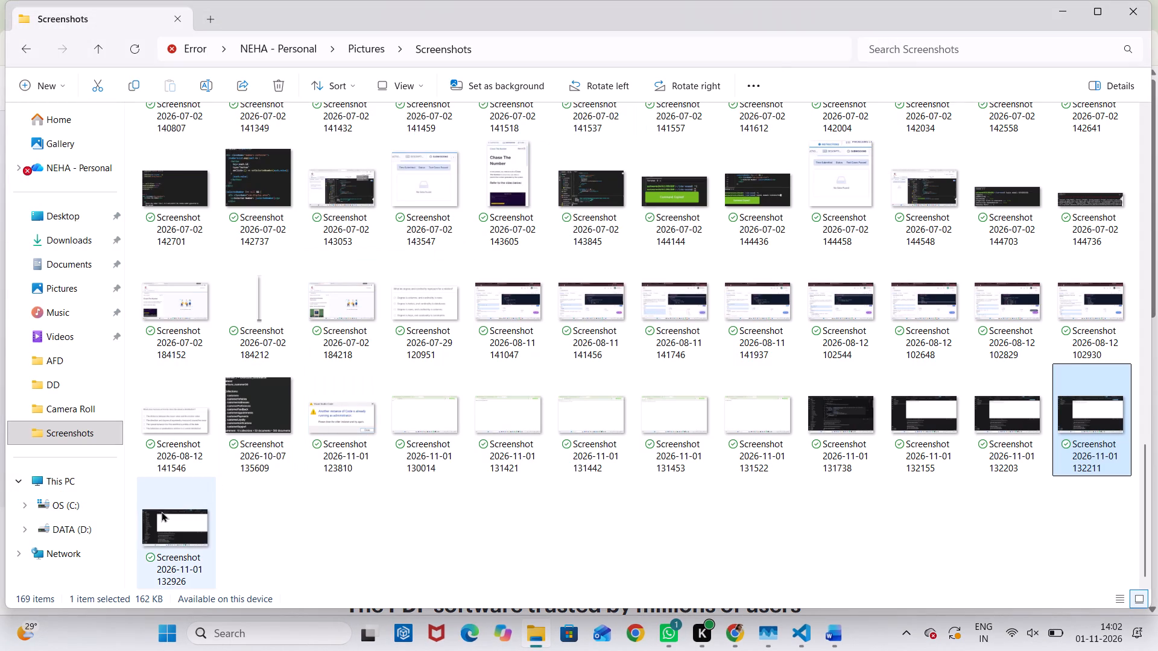
double_click(161, 511)
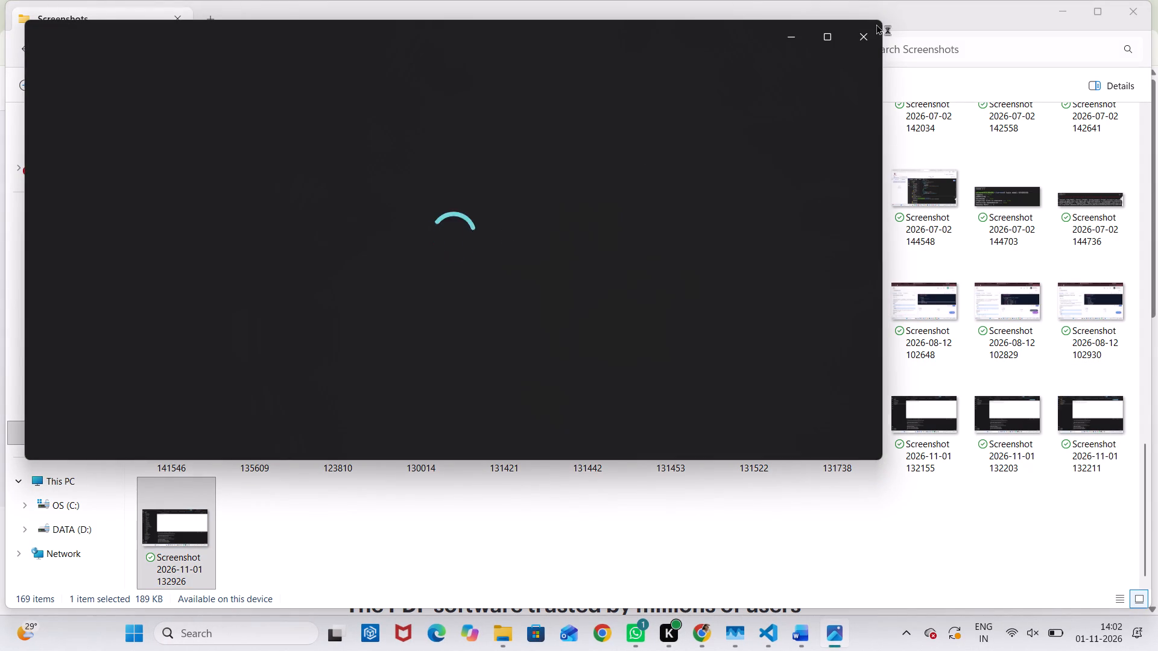
left_click(860, 27)
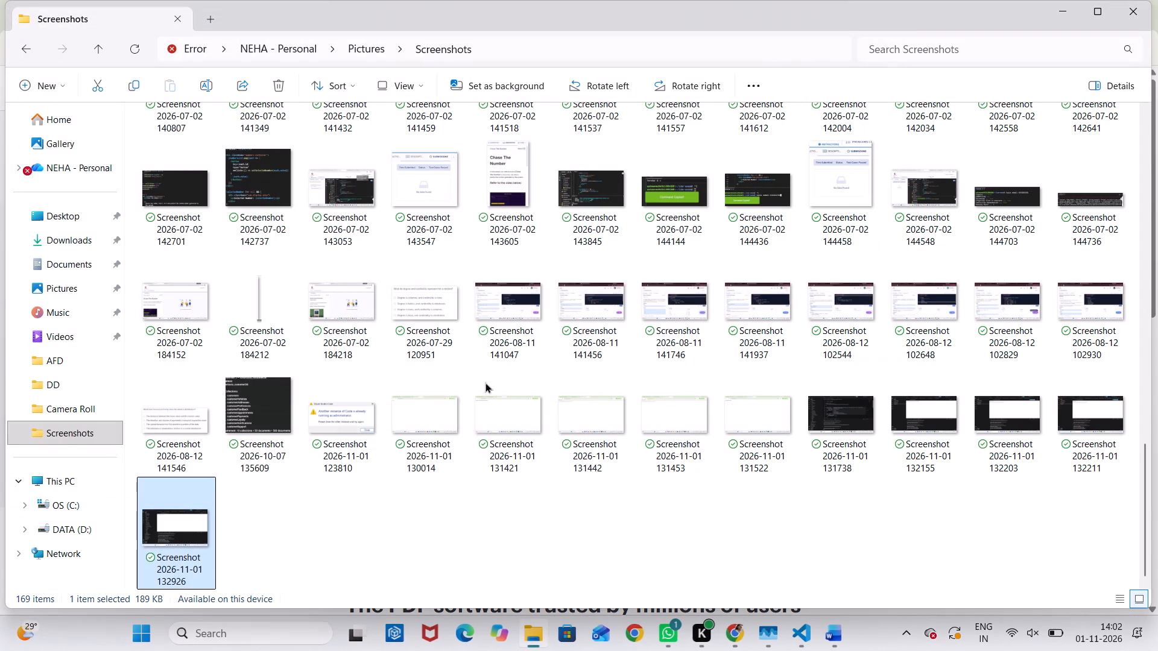
double_click(423, 400)
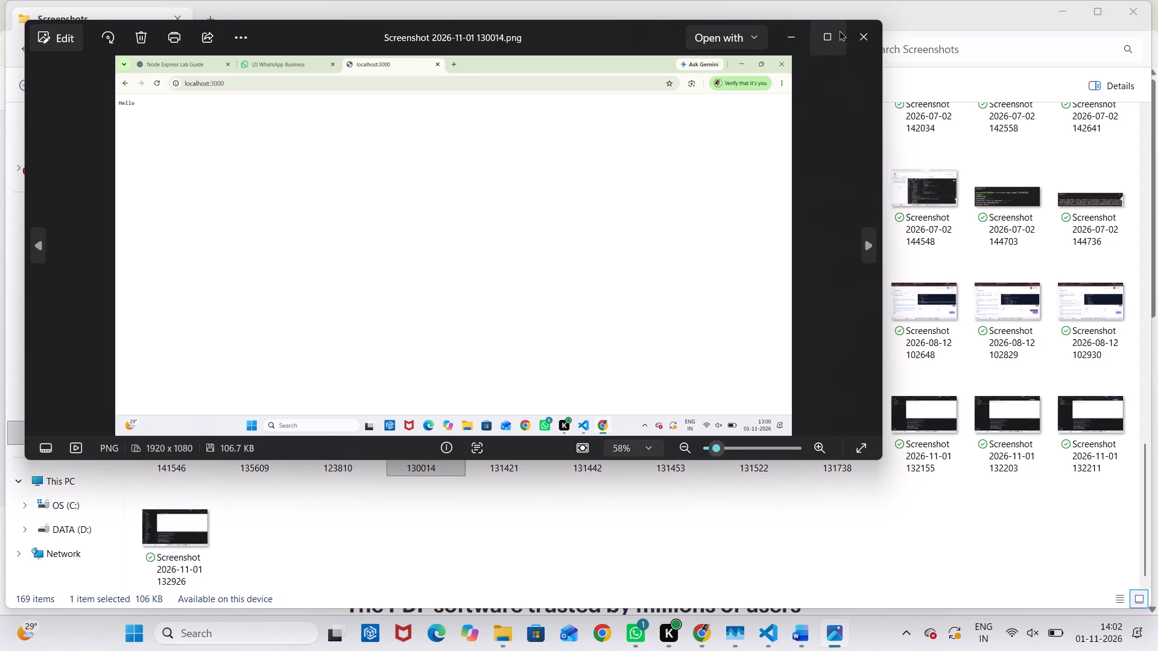
scroll(572, 172, "up", 3)
scroll(572, 172, "down", 2)
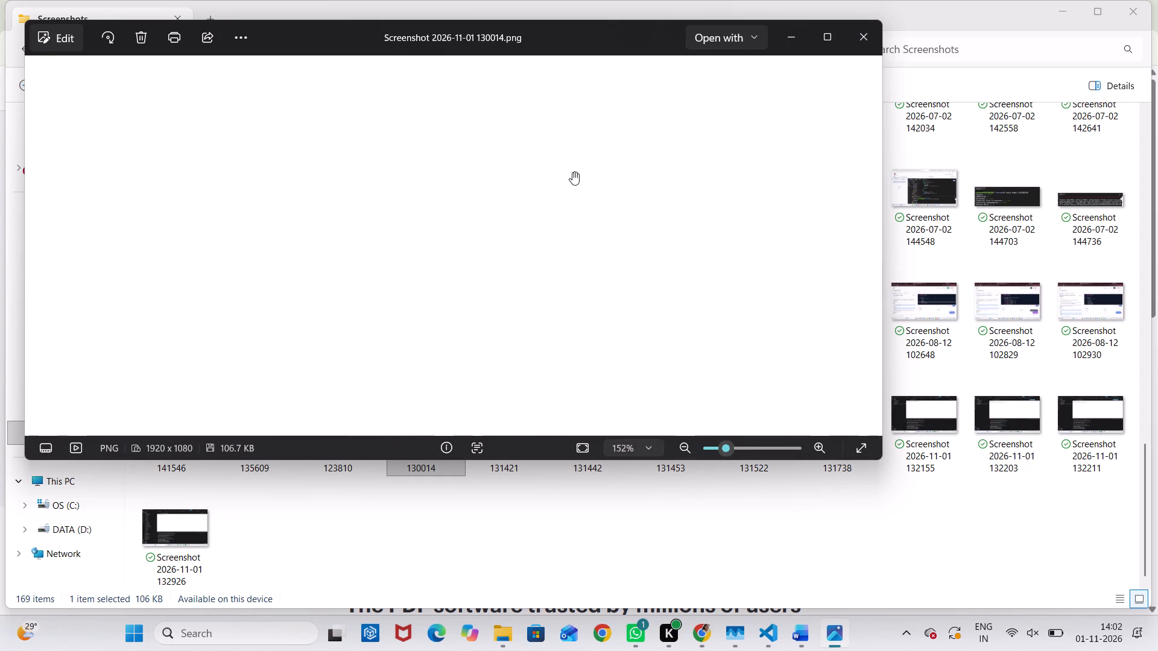
left_click(239, 44)
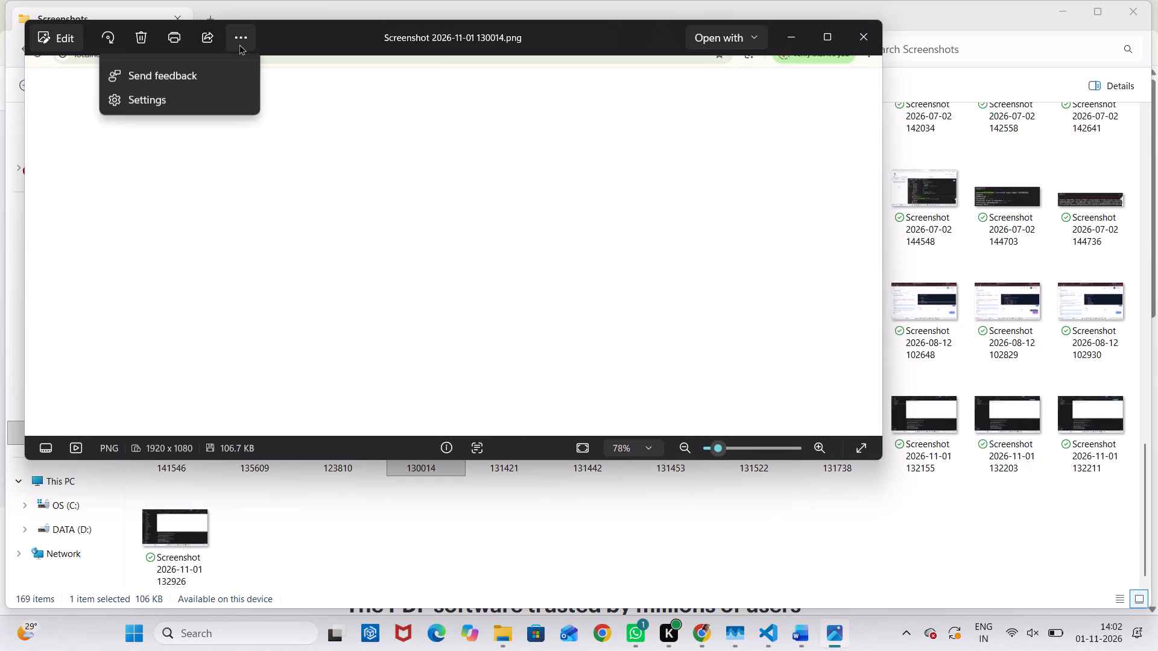
left_click(161, 99)
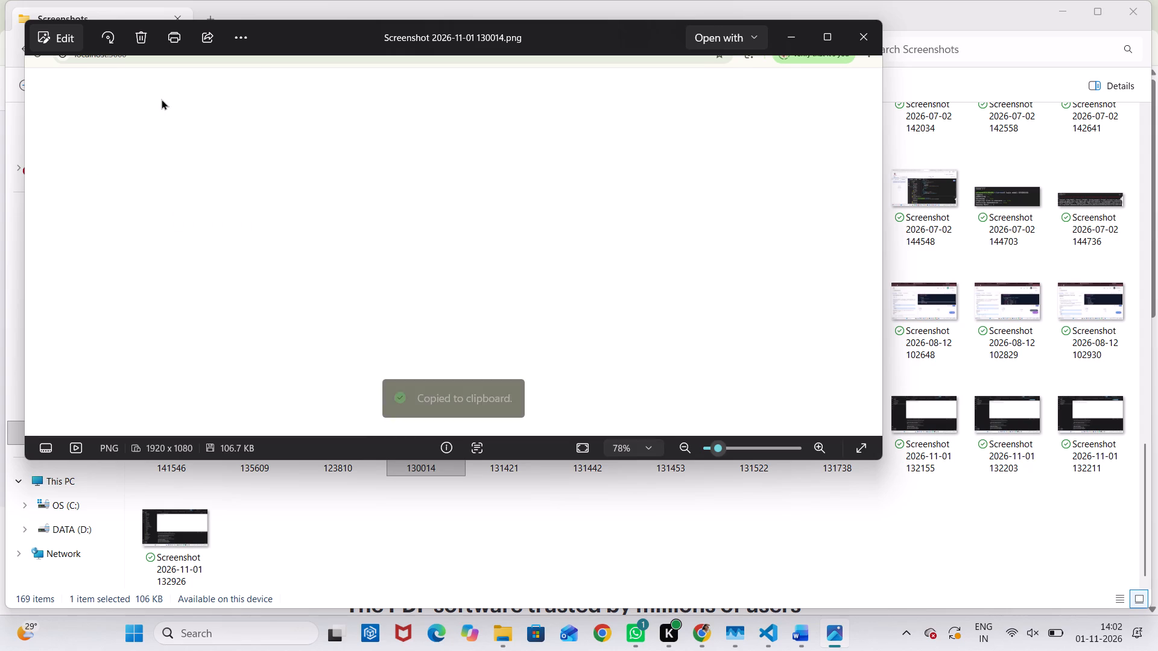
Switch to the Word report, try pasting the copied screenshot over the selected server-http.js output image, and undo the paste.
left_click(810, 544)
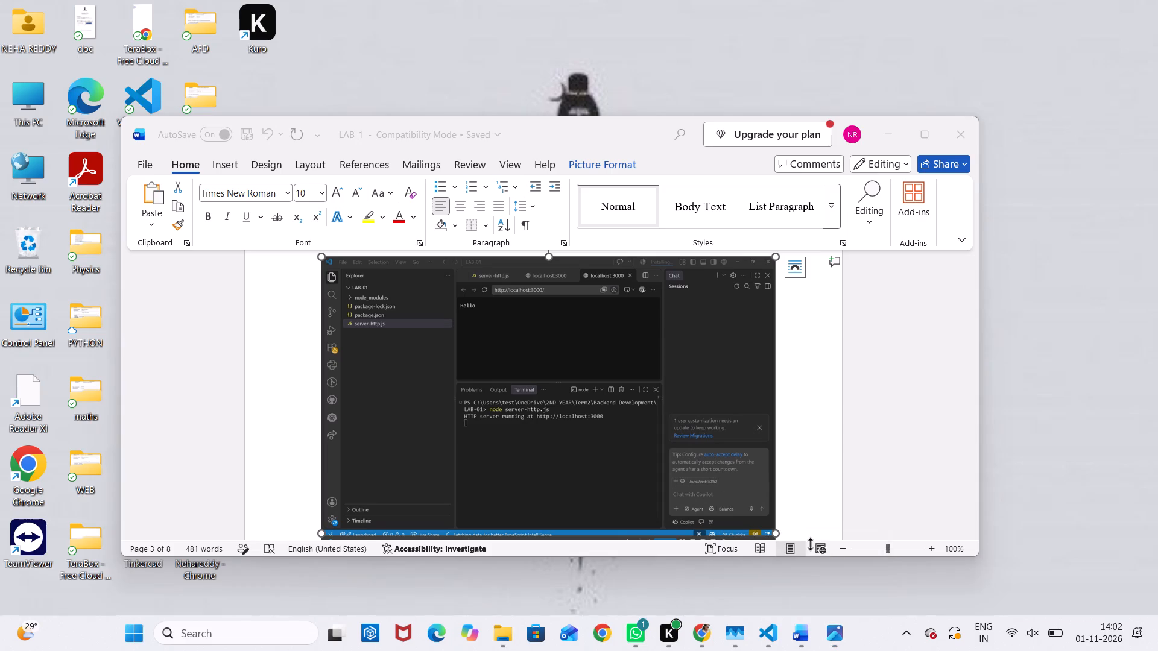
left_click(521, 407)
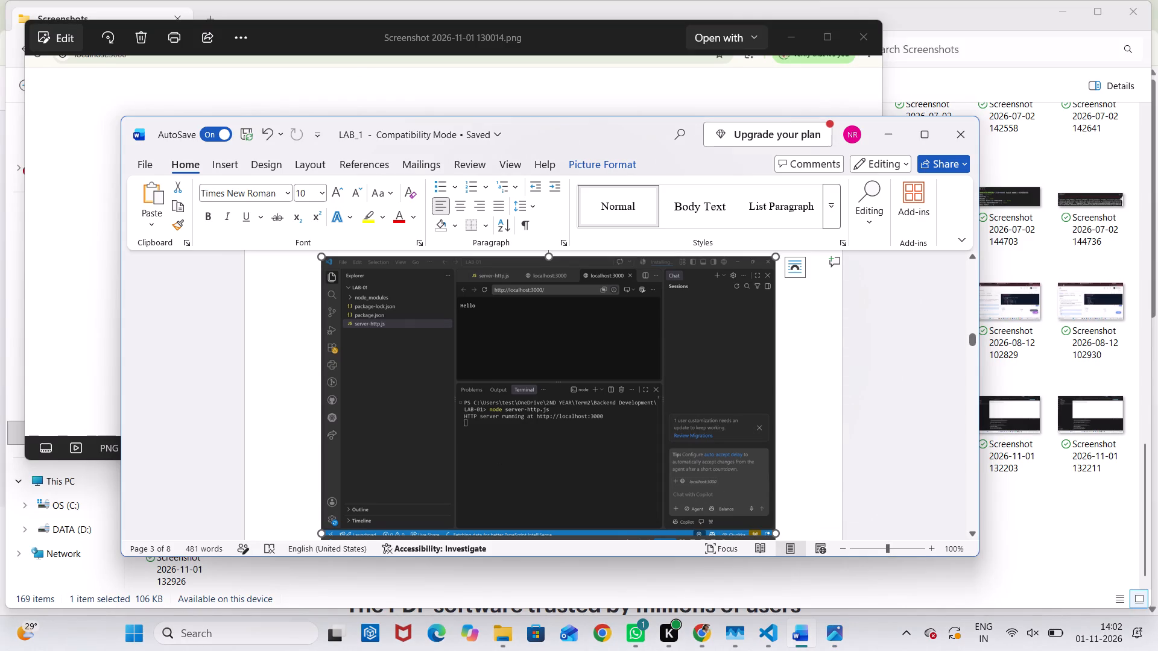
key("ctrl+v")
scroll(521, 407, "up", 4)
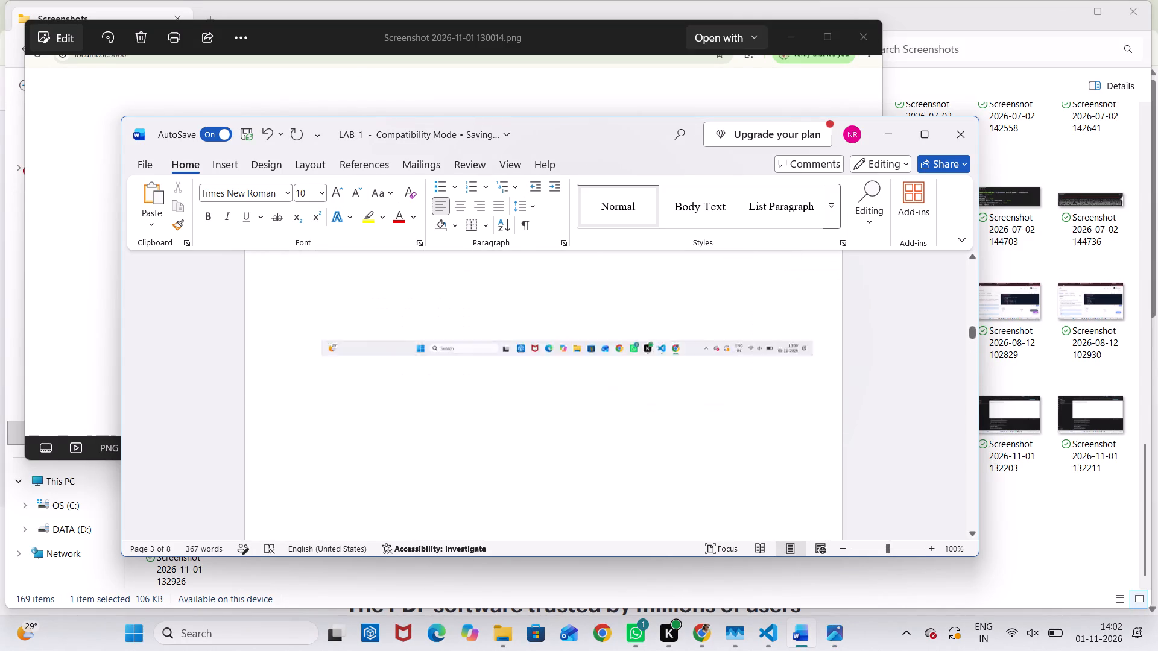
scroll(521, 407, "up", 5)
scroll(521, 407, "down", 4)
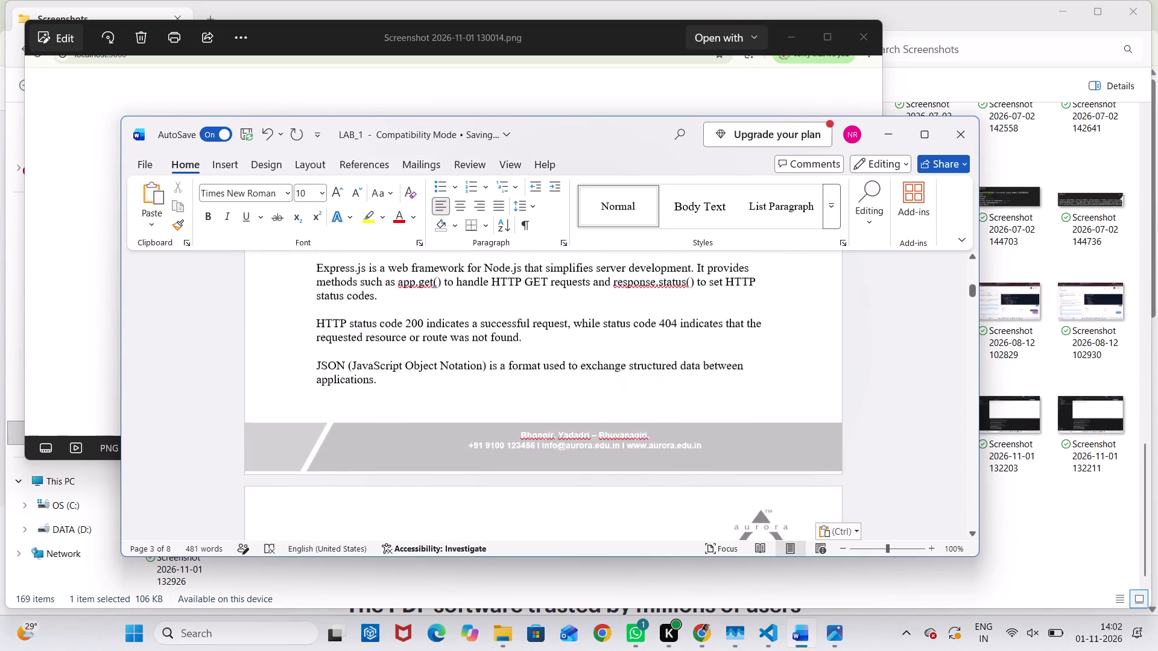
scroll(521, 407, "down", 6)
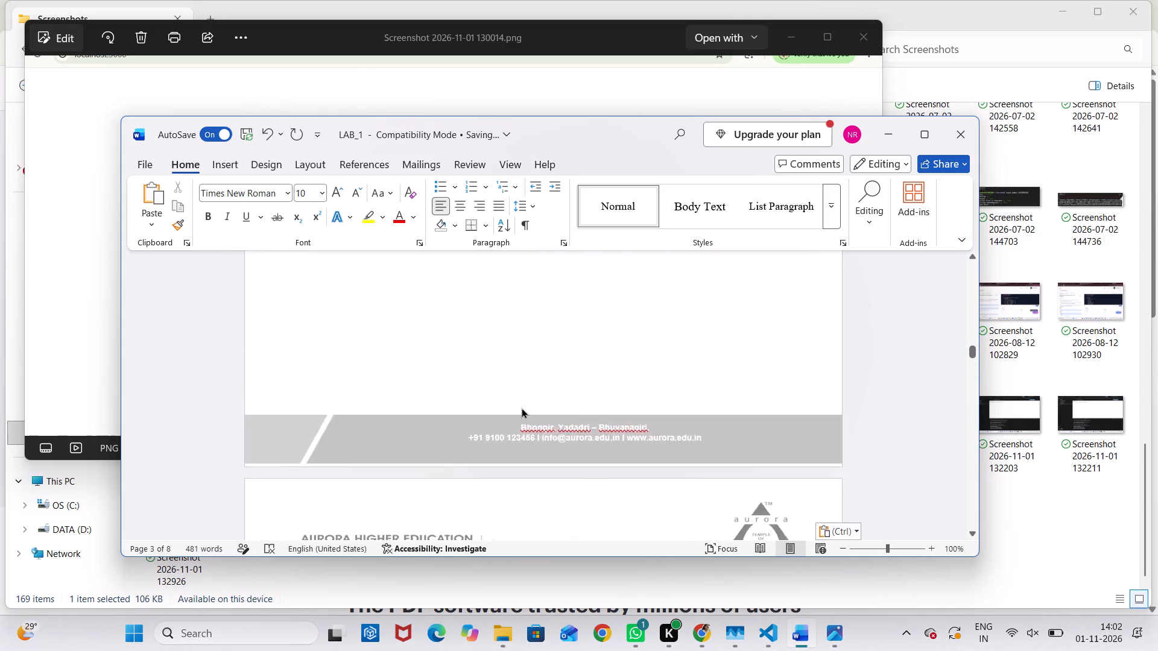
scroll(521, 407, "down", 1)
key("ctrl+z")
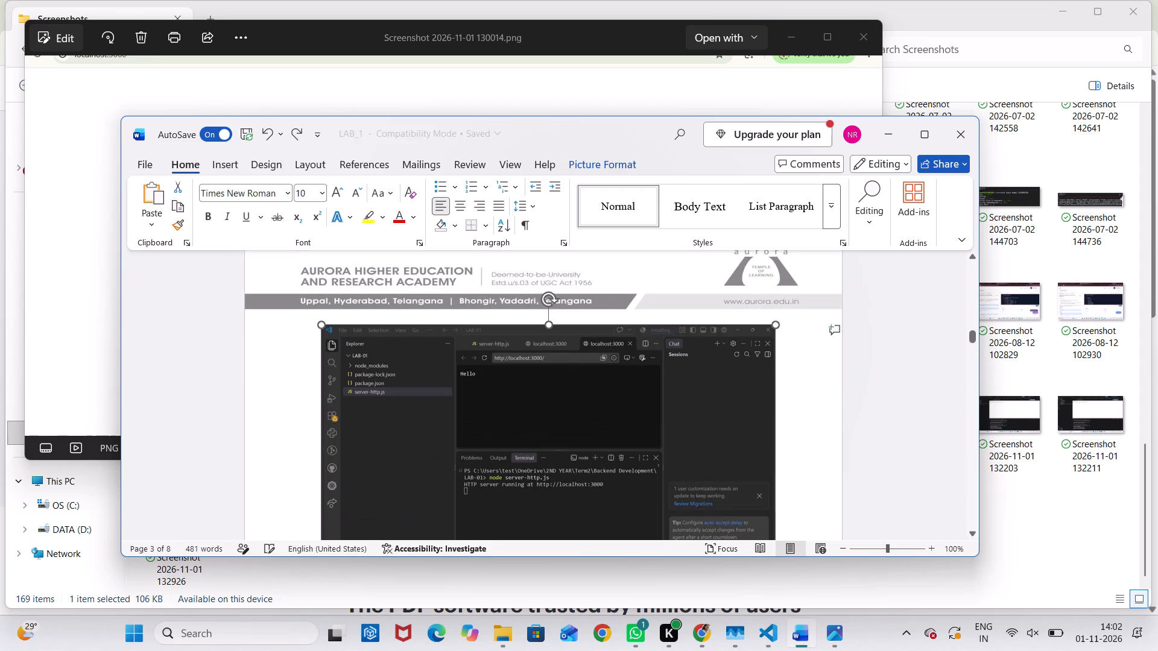
Delete the server-http.js output image on page 3 and paste the copied screenshot in its place.
left_click(521, 407)
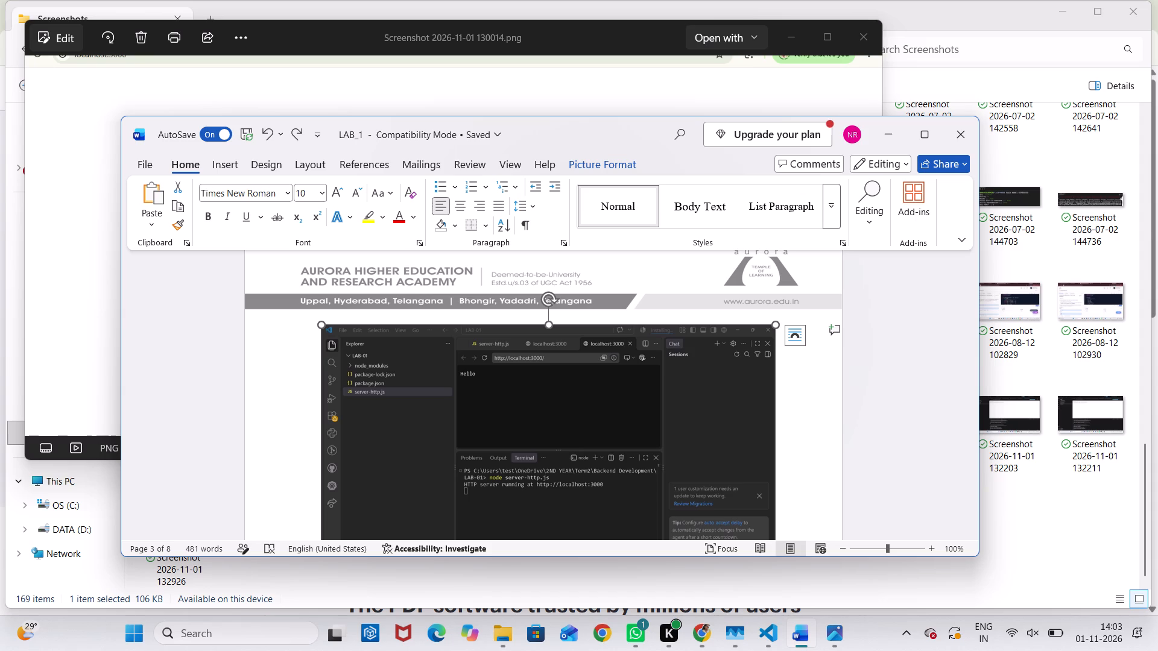
key("BackSpace")
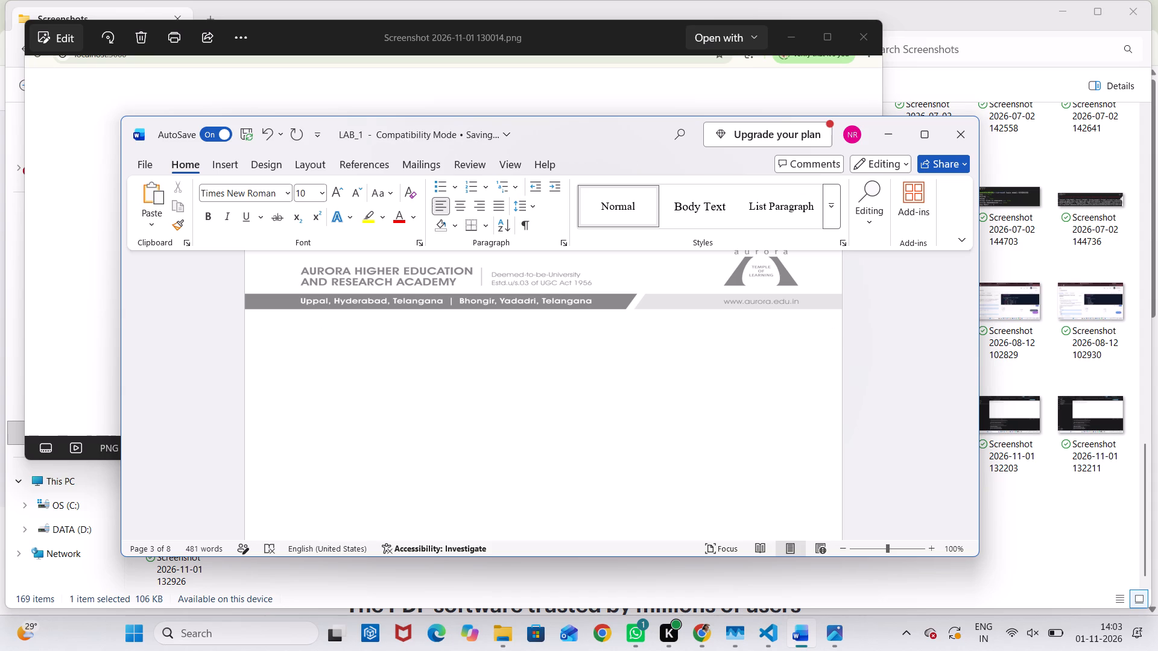
key("ctrl+v")
scroll(521, 407, "down", 1)
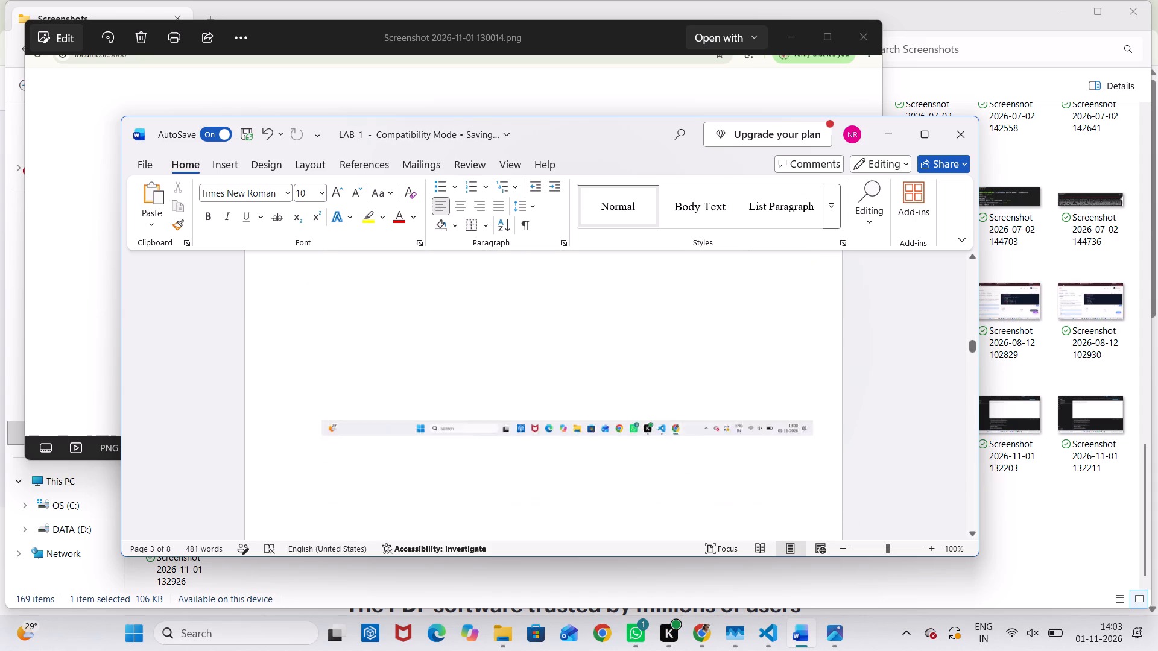
scroll(521, 407, "down", 1)
scroll(521, 407, "up", 5)
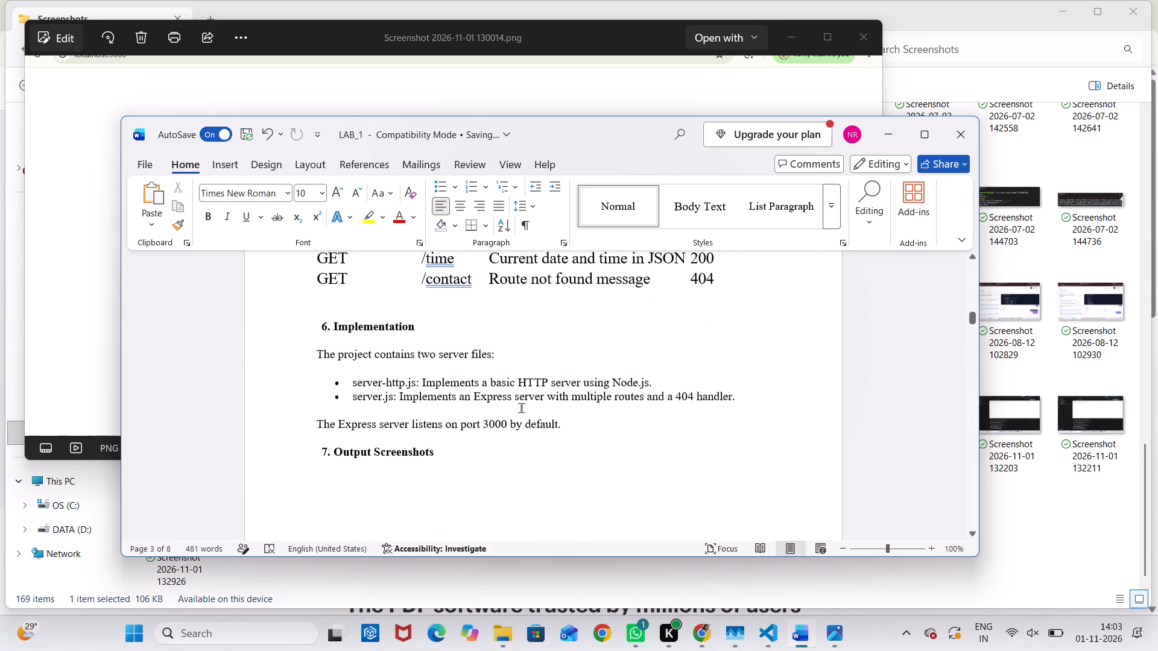
Examine the home-route and /about output images on page 4 of the report to decide which need replacing.
scroll(521, 407, "down", 8)
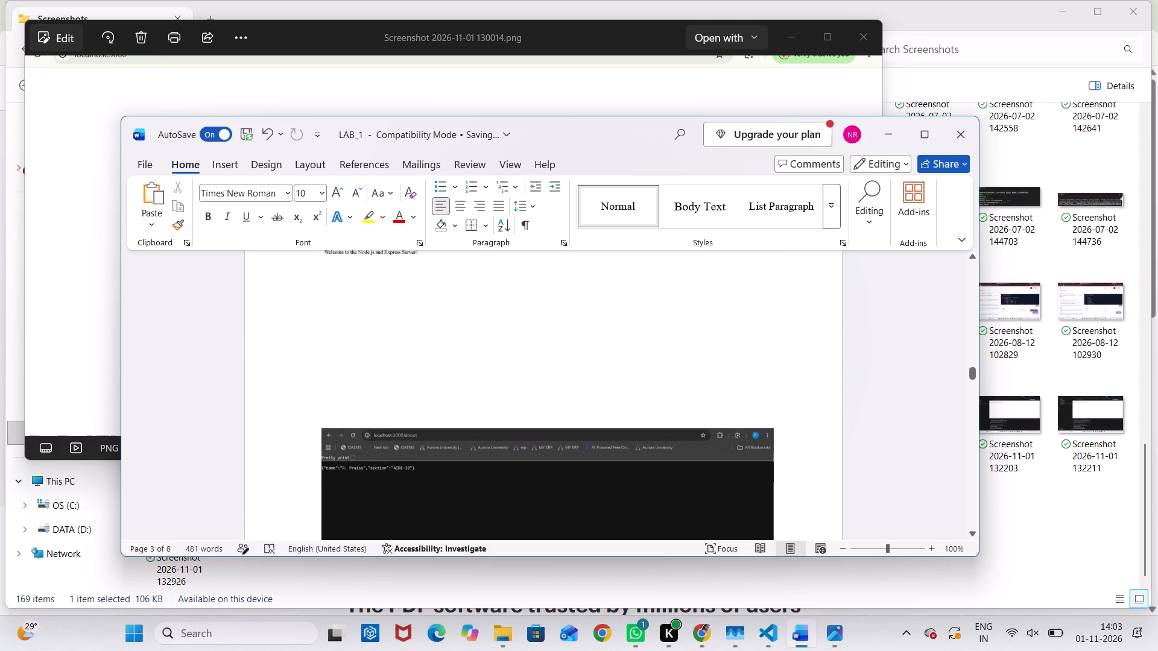
scroll(521, 407, "up", 1)
left_click(463, 412)
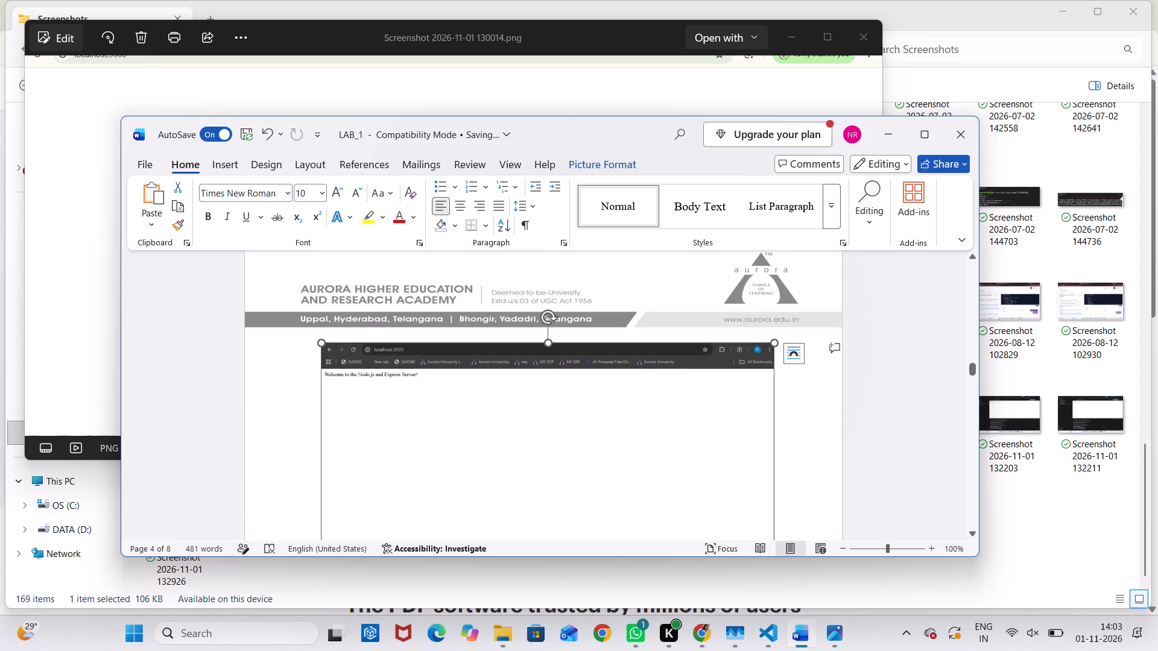
scroll(463, 412, "down", 1)
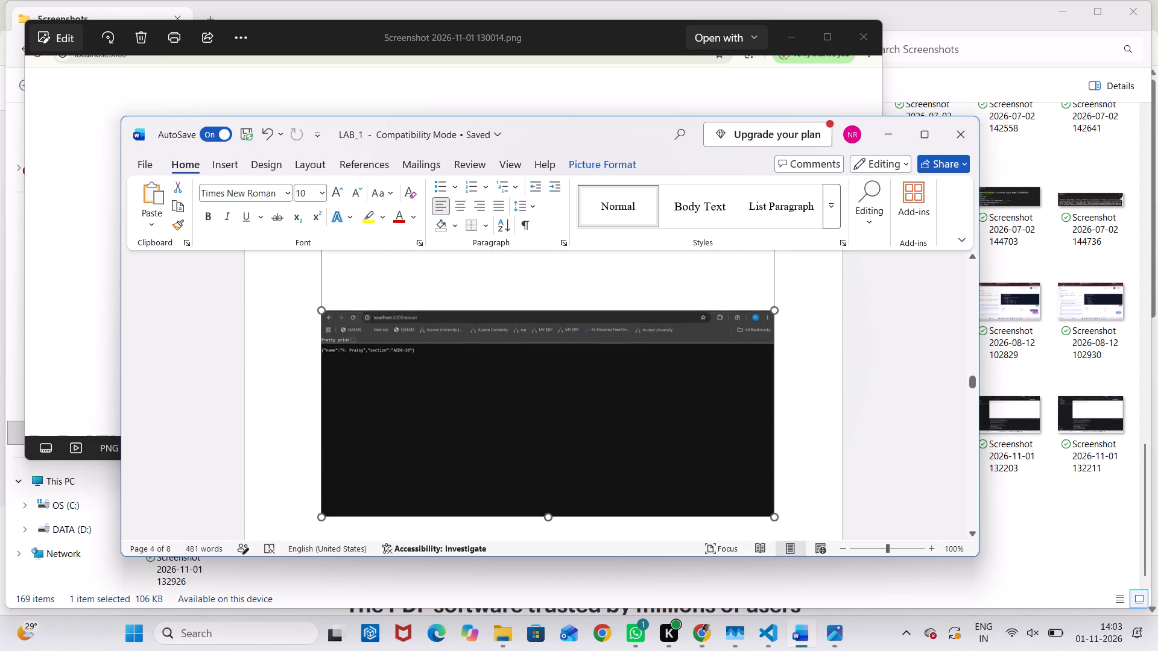
scroll(463, 412, "down", 2)
scroll(463, 412, "up", 2)
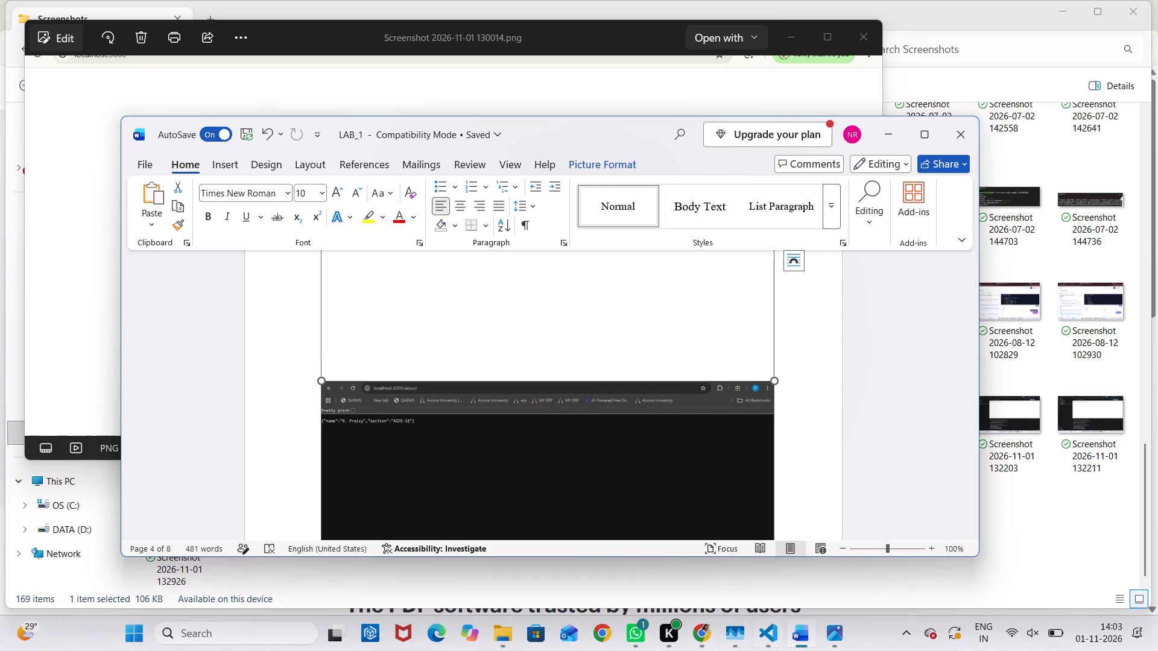
left_click(819, 599)
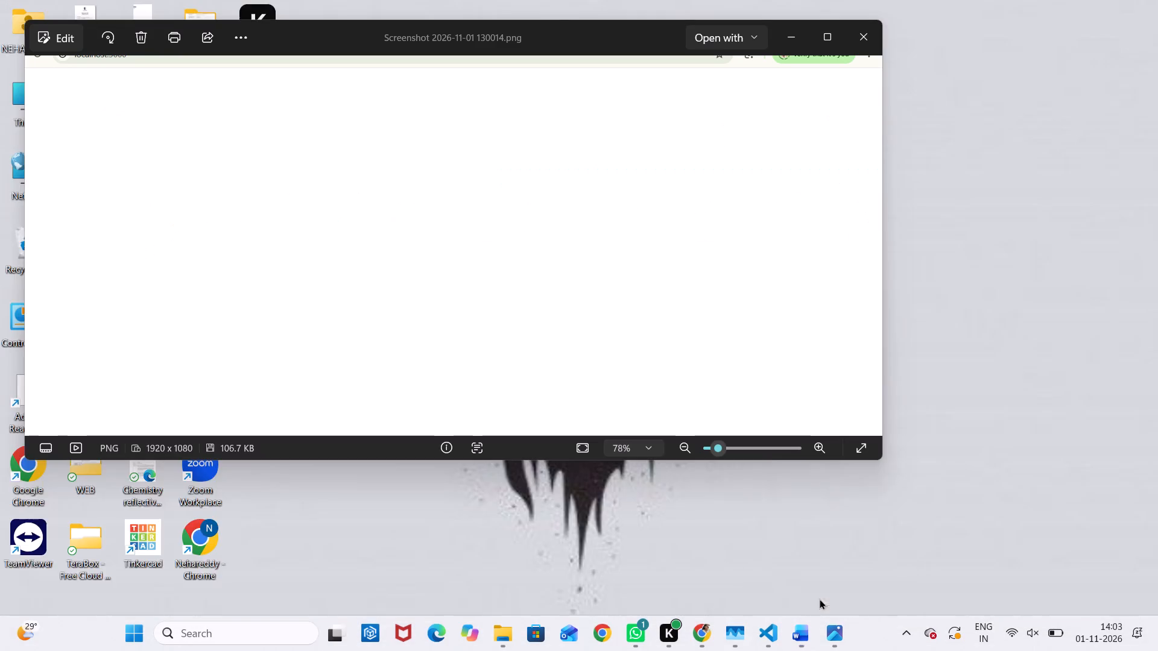
left_click(872, 33)
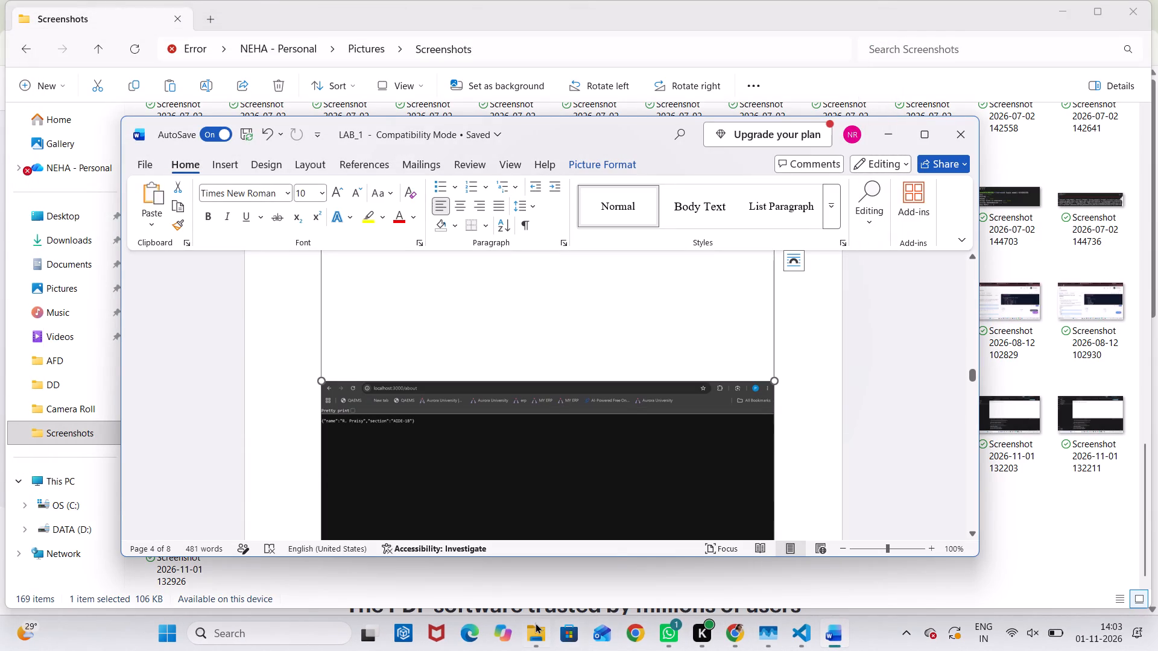
left_click(552, 572)
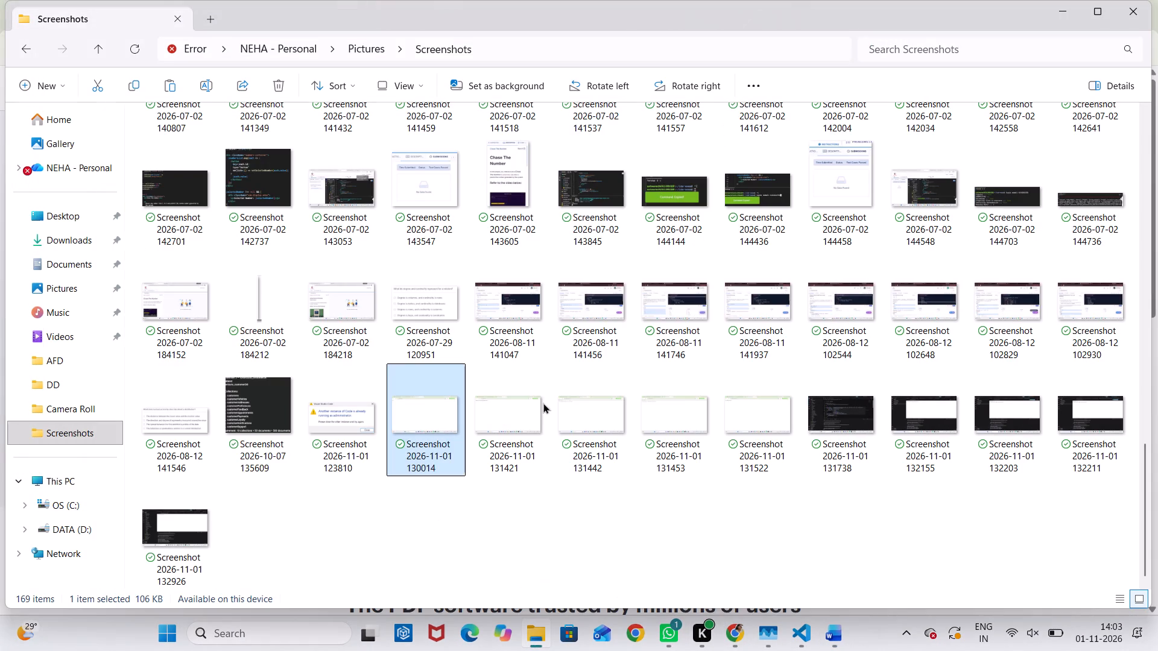
left_click(517, 422)
double_click(517, 422)
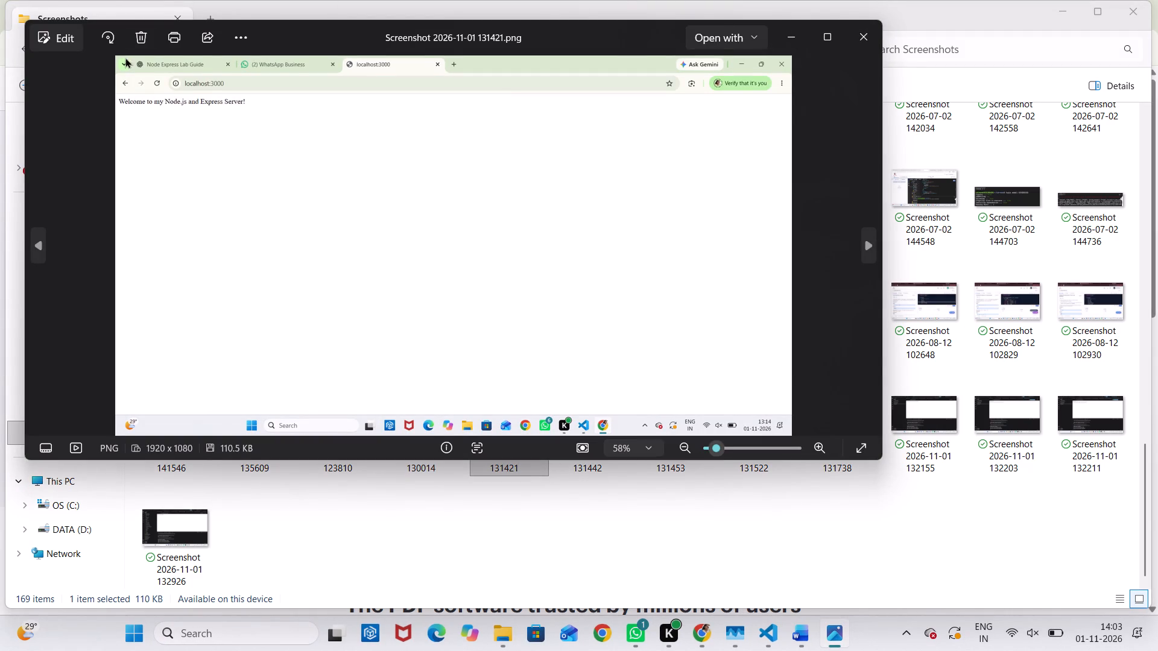
left_click(239, 37)
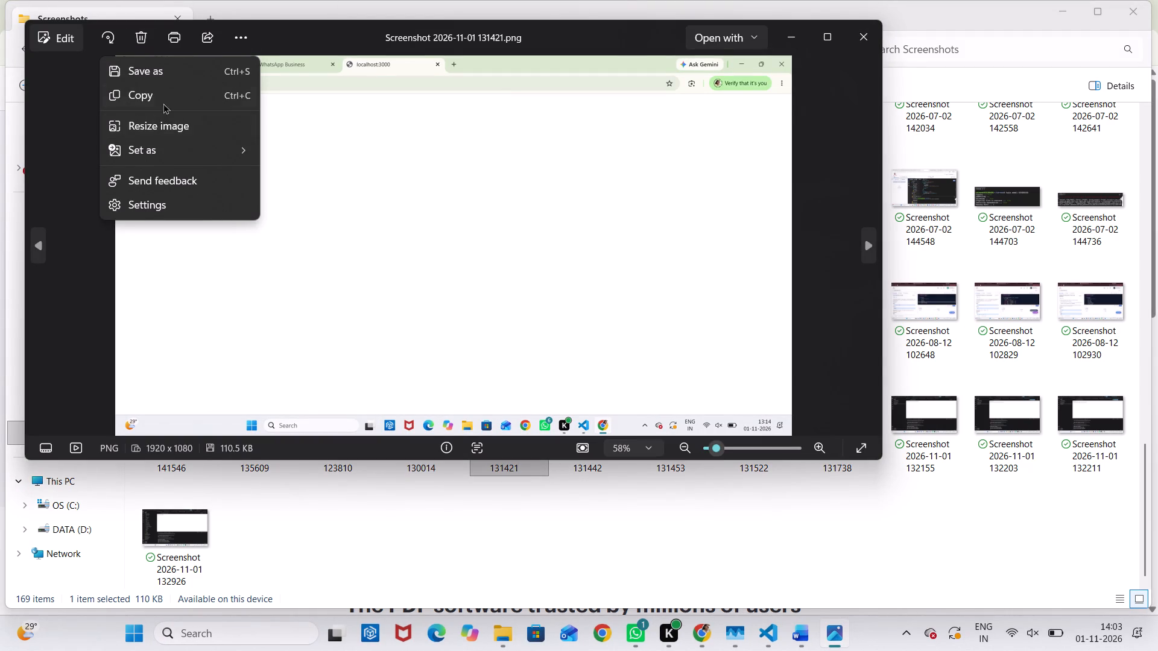
left_click(172, 96)
left_click(861, 39)
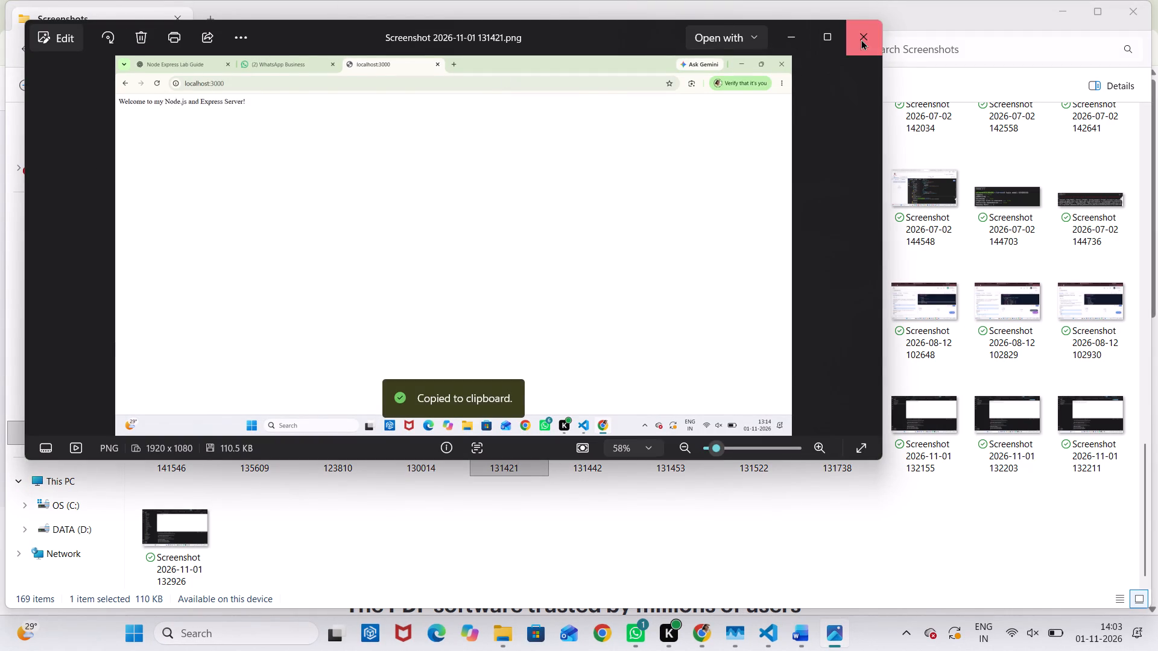
Switch to the Word report, delete the combined home-route and /about image on page 4, and paste the copied screenshot there.
left_click_drag(830, 574, 609, 444)
scroll(609, 444, "up", 1)
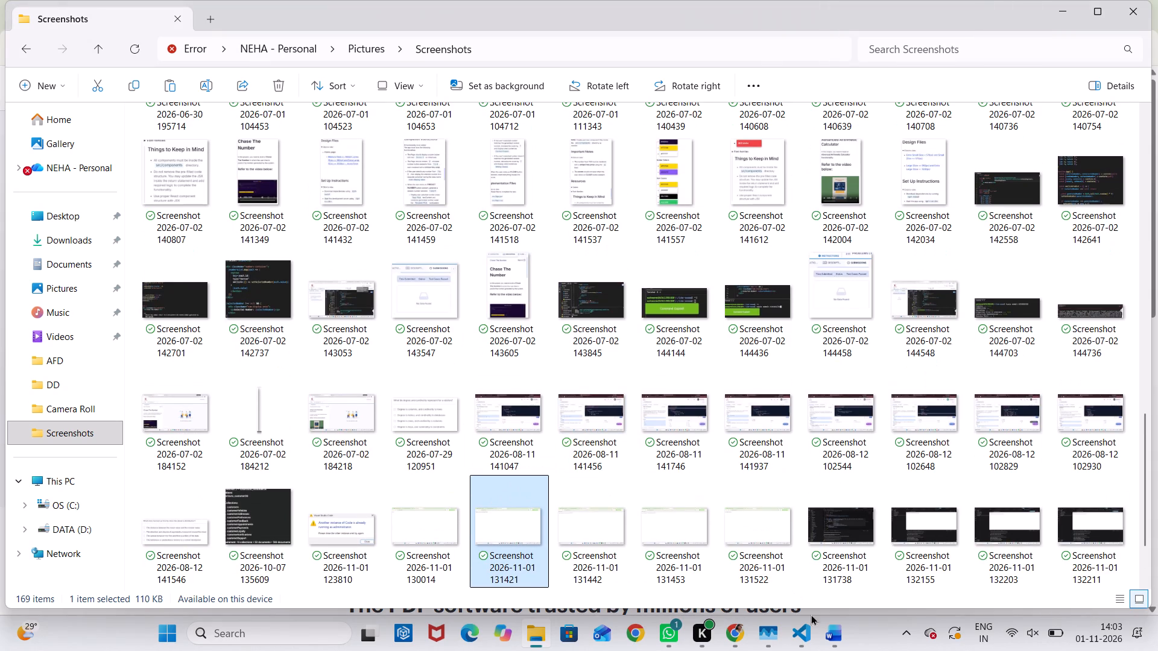
left_click(836, 633)
scroll(540, 439, "up", 1)
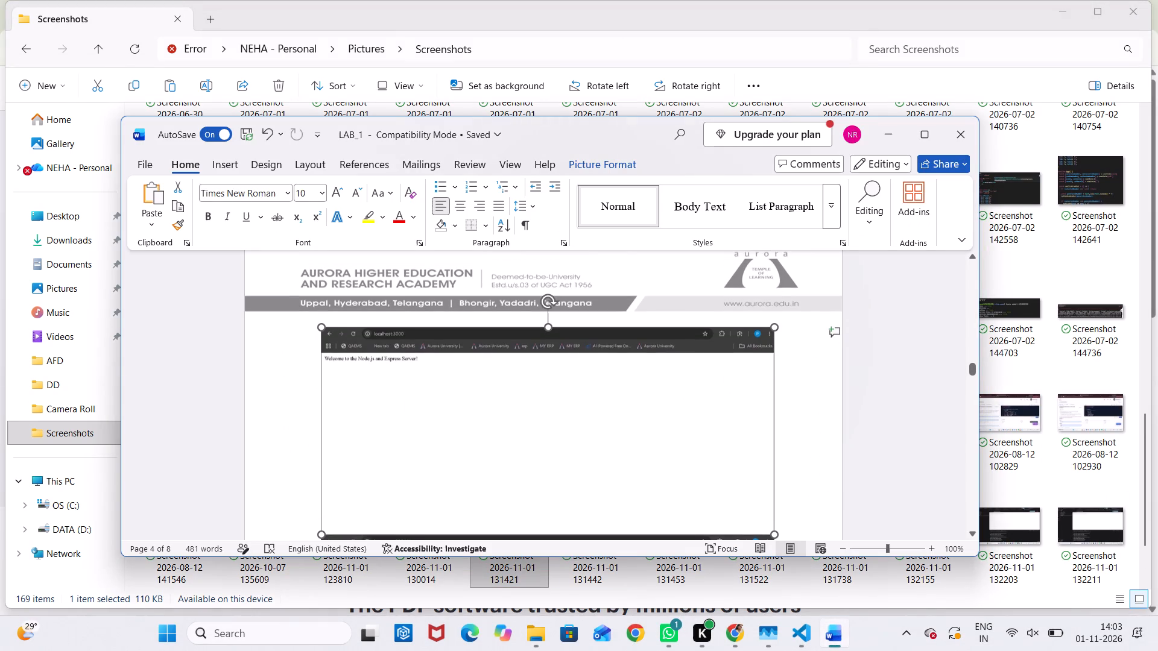
left_click(540, 439)
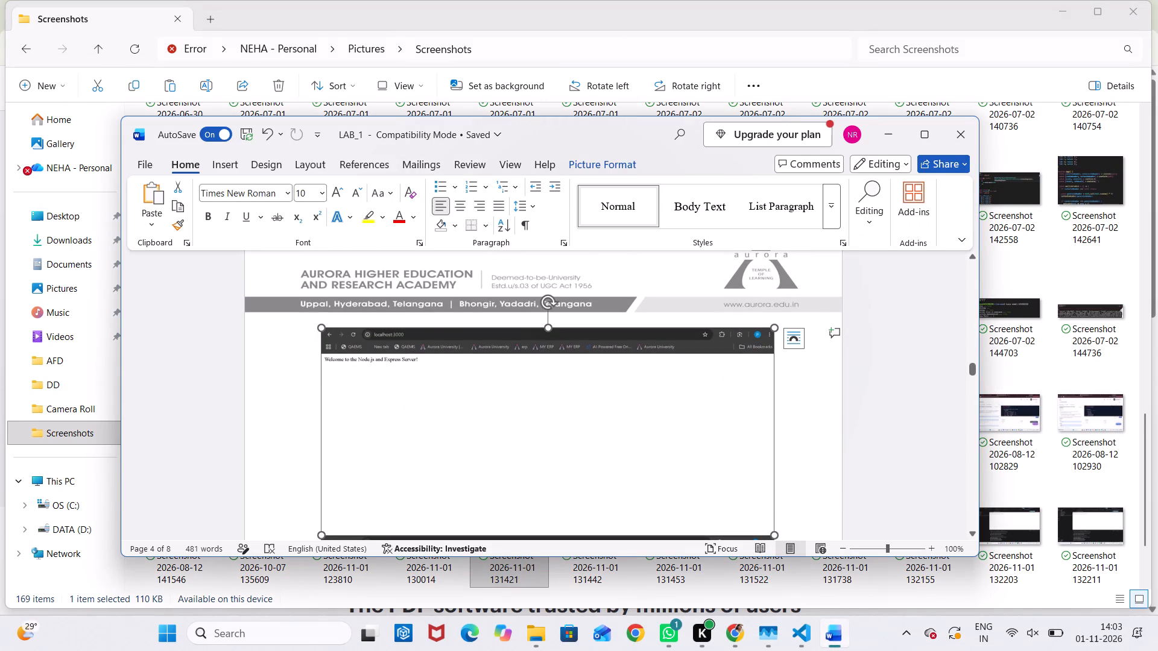
key("BackSpace")
key("ctrl+v")
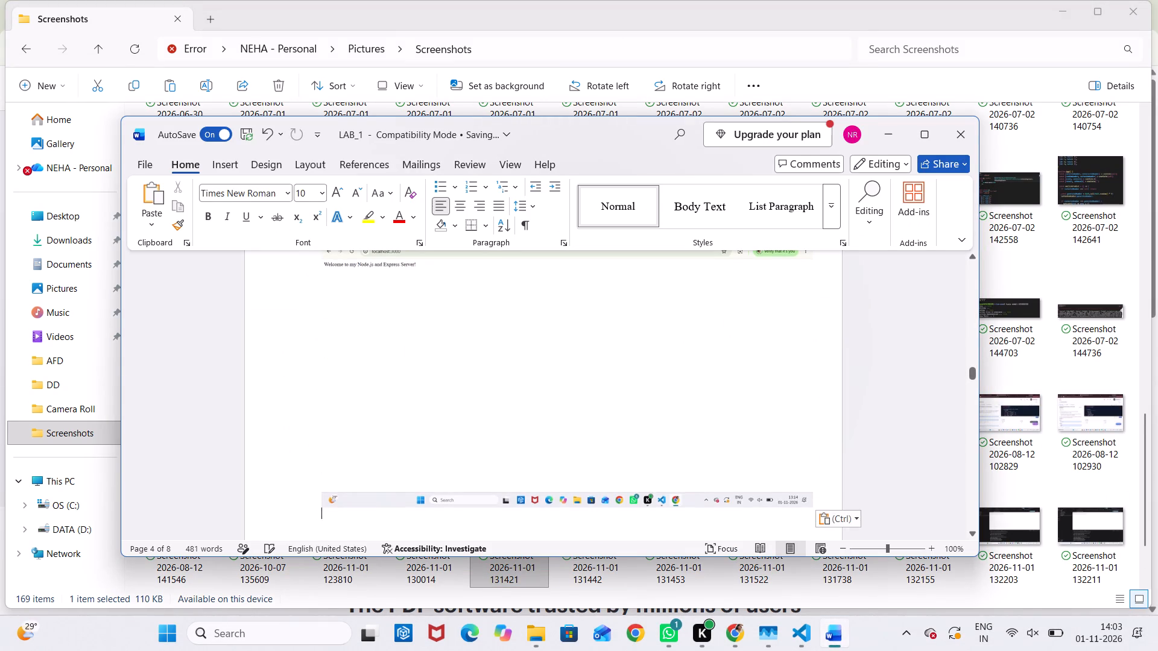
scroll(540, 439, "up", 1)
scroll(540, 439, "down", 4)
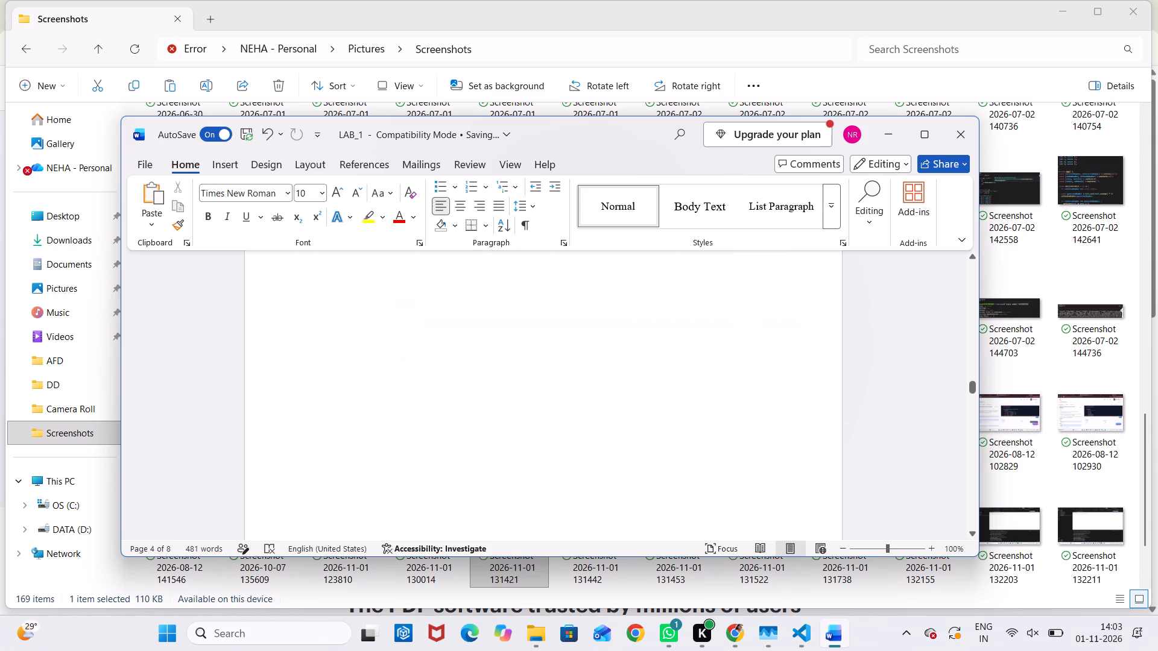
scroll(540, 439, "up", 2)
scroll(540, 439, "down", 5)
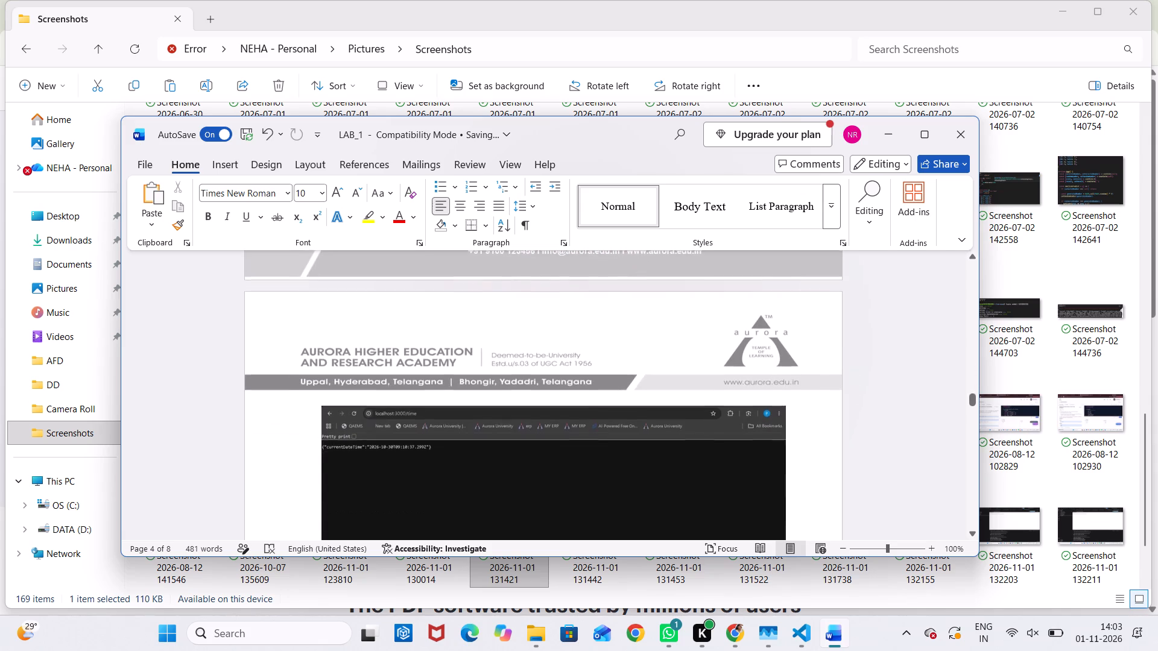
scroll(540, 439, "down", 2)
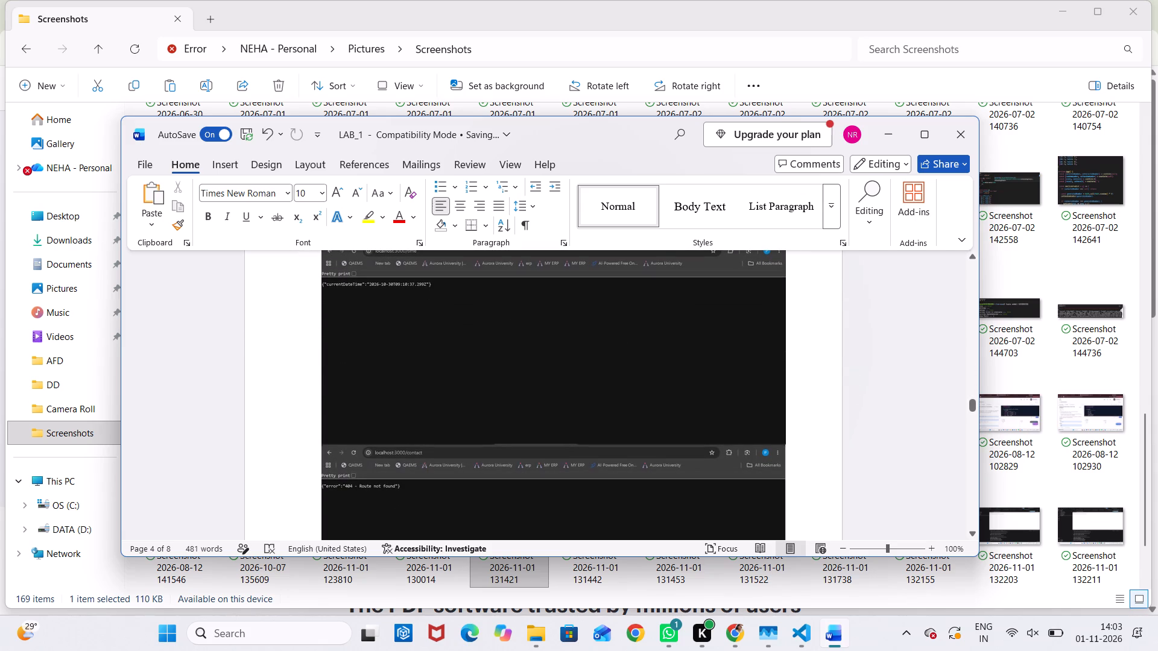
left_click(482, 376)
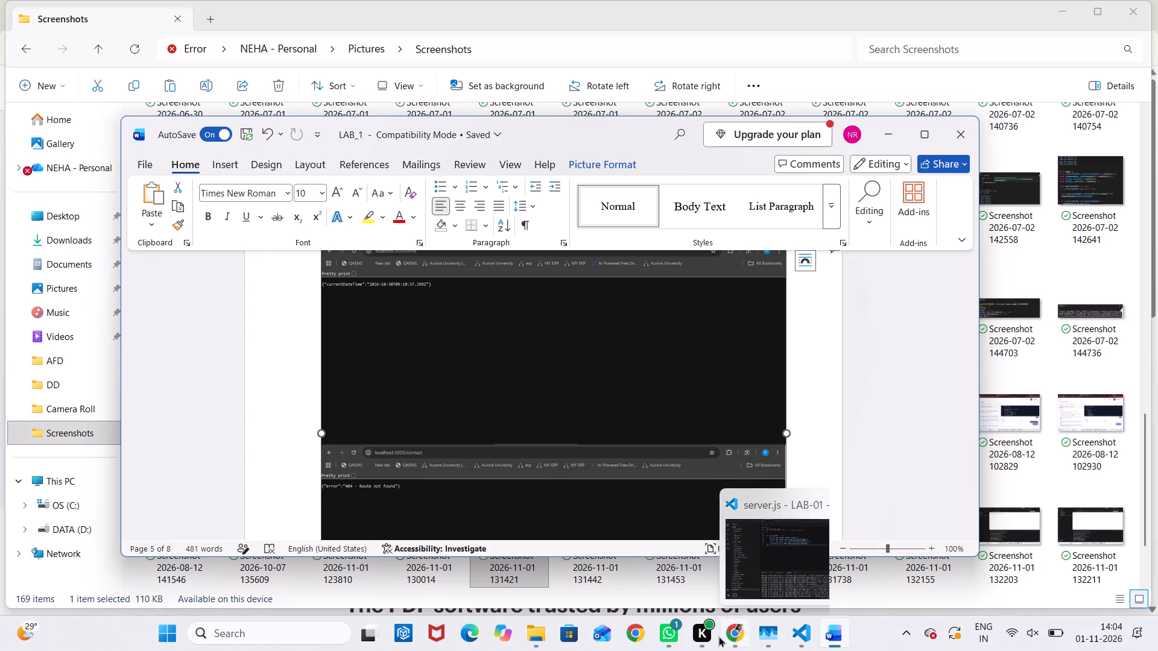
left_click(537, 565)
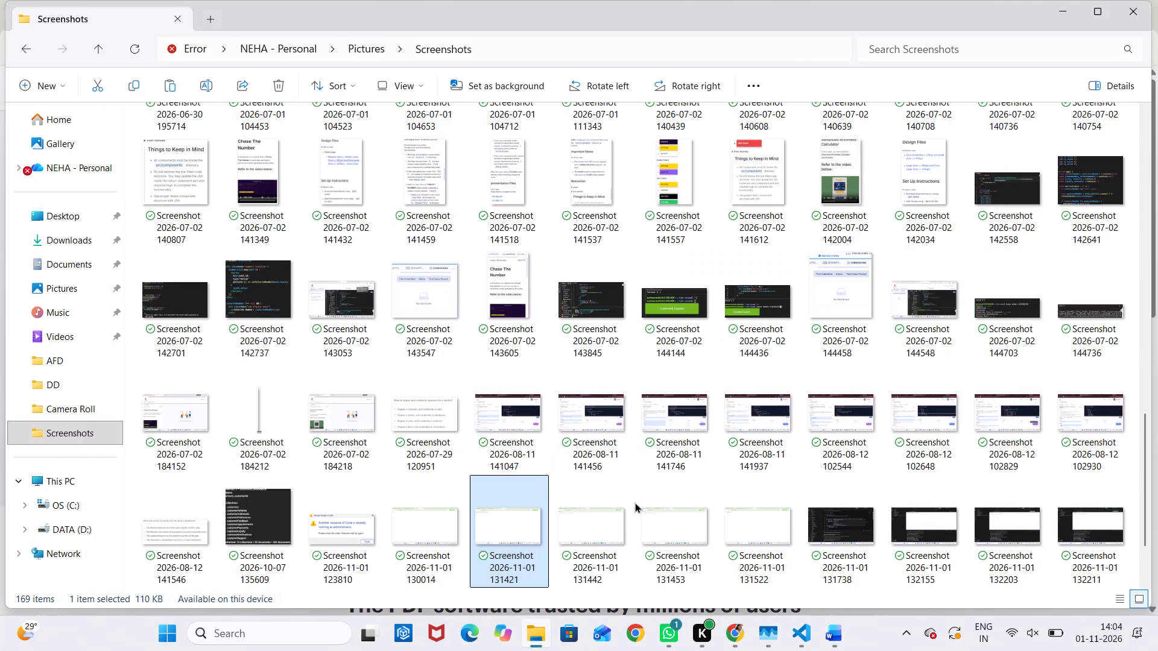
double_click(593, 522)
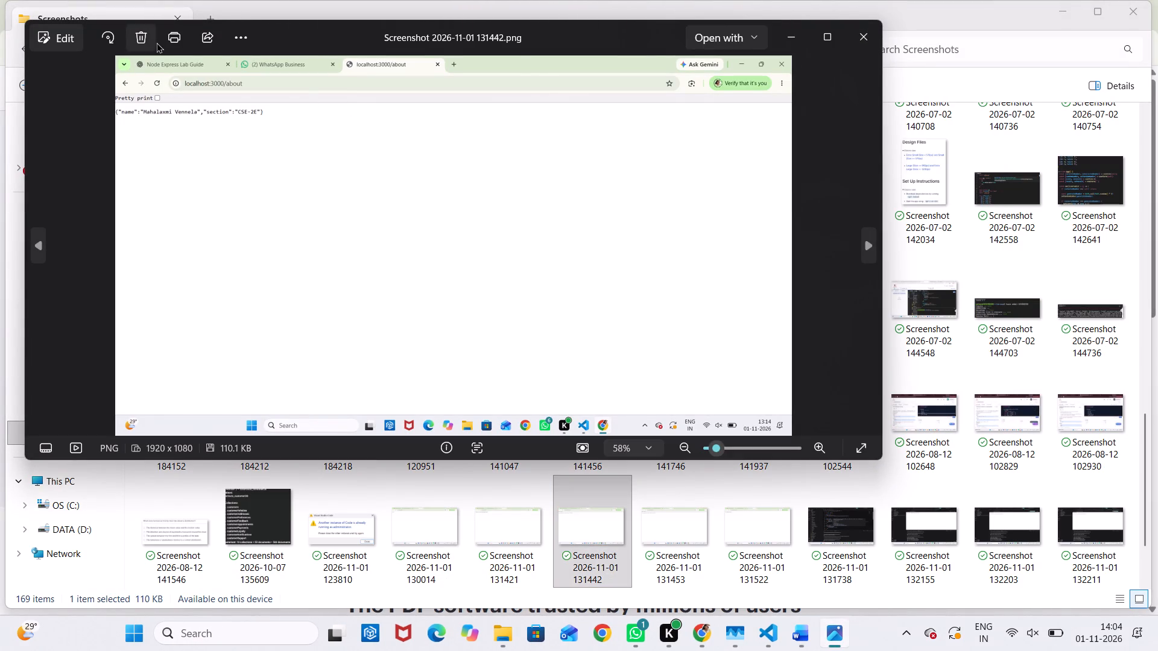
left_click(243, 26)
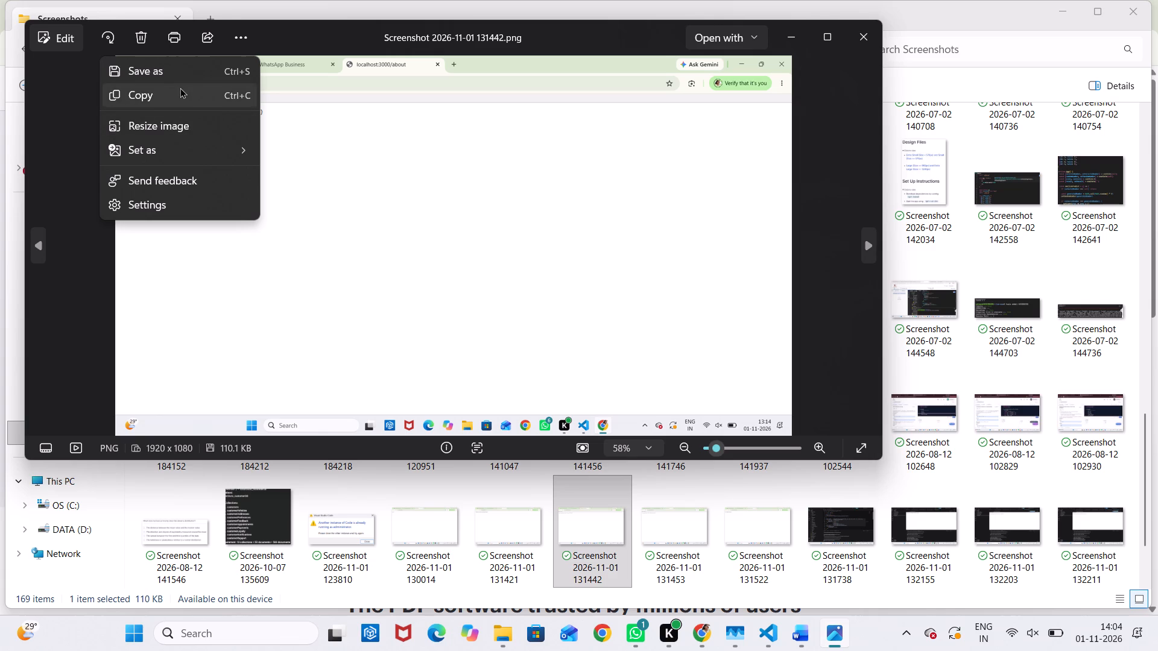
left_click(180, 87)
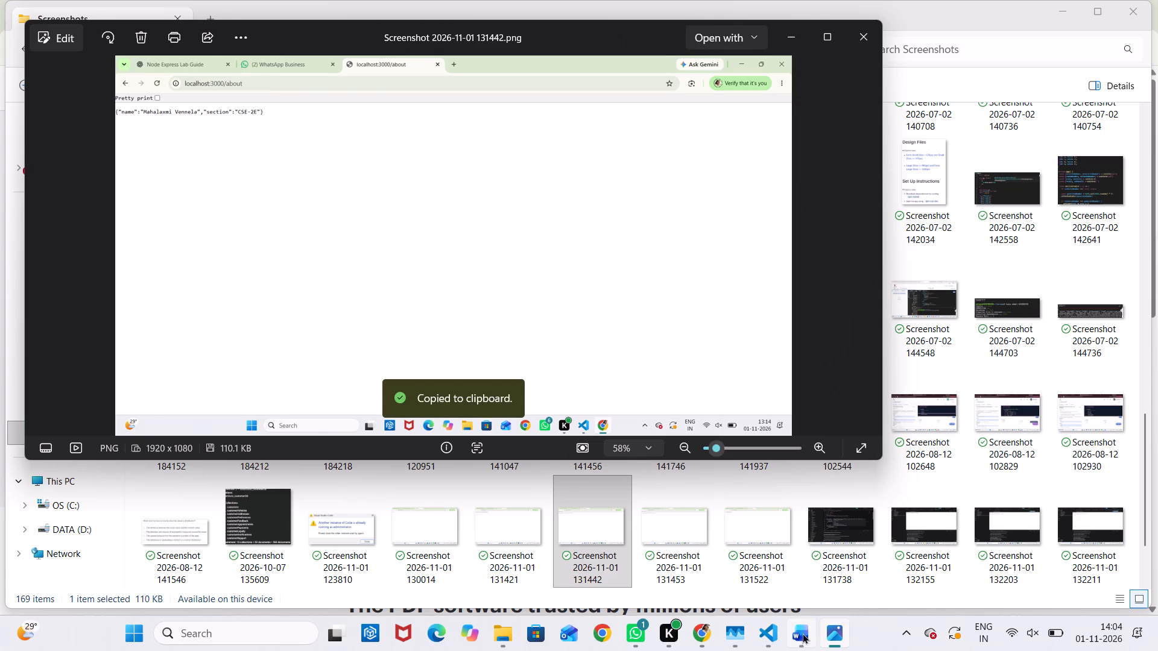
Switch to the Word report, delete the combined /time and /contact image on page 5, and paste the copied /about screenshot there.
left_click(814, 578)
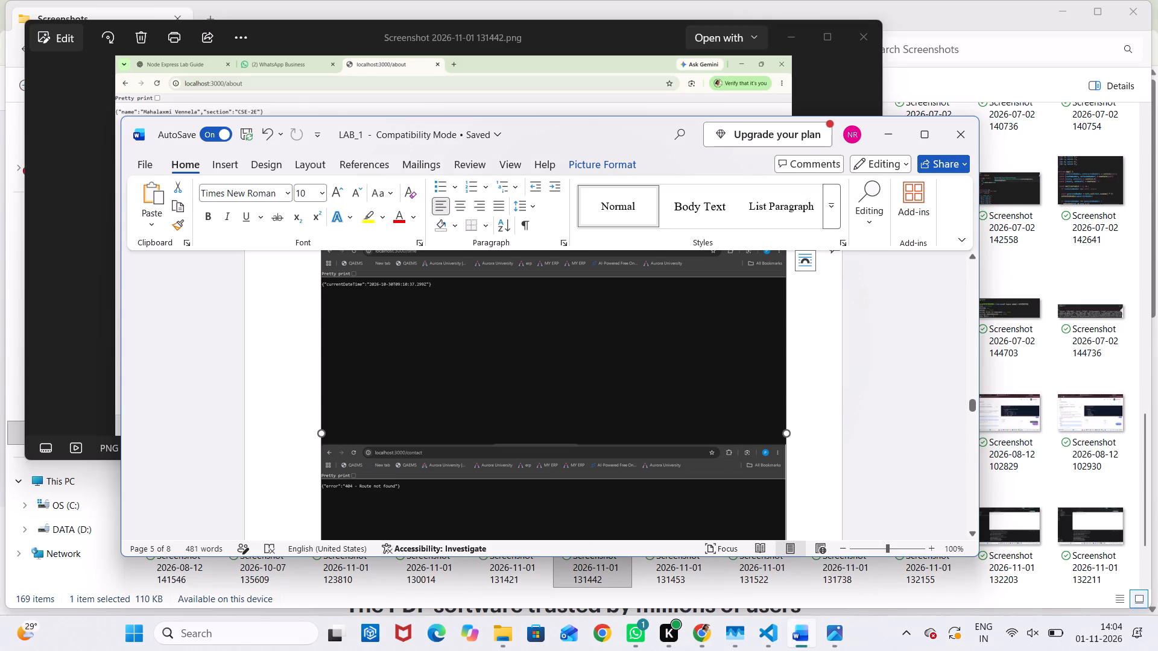
left_click(572, 424)
scroll(572, 424, "up", 1)
left_click(572, 424)
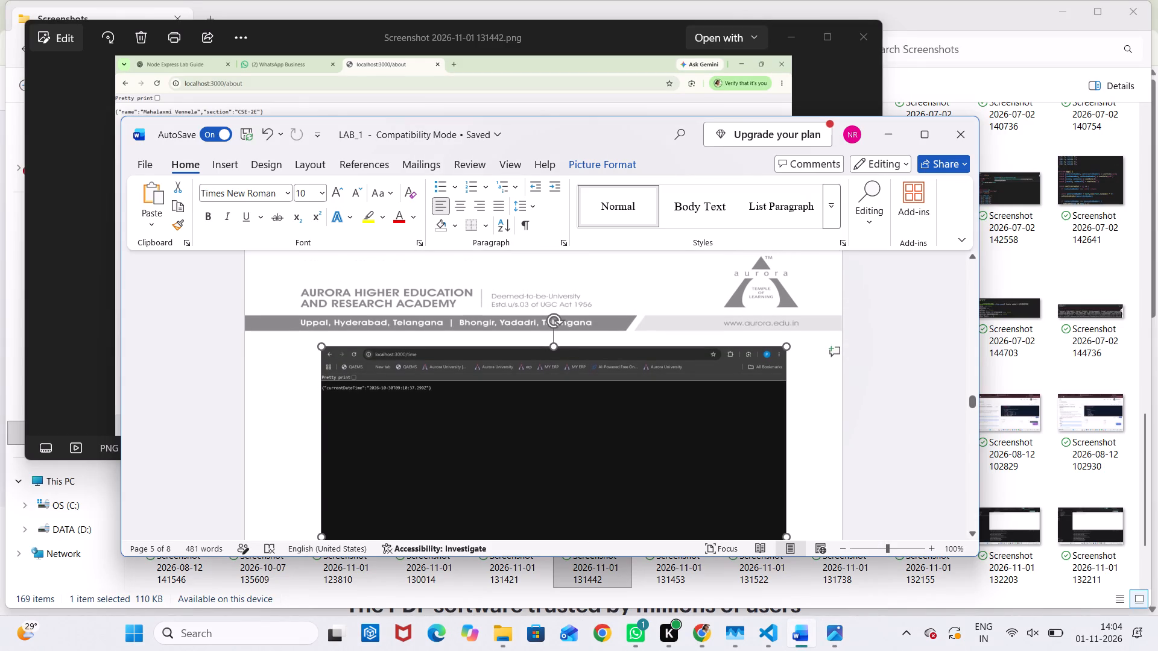
key("BackSpace")
key("ctrl+v")
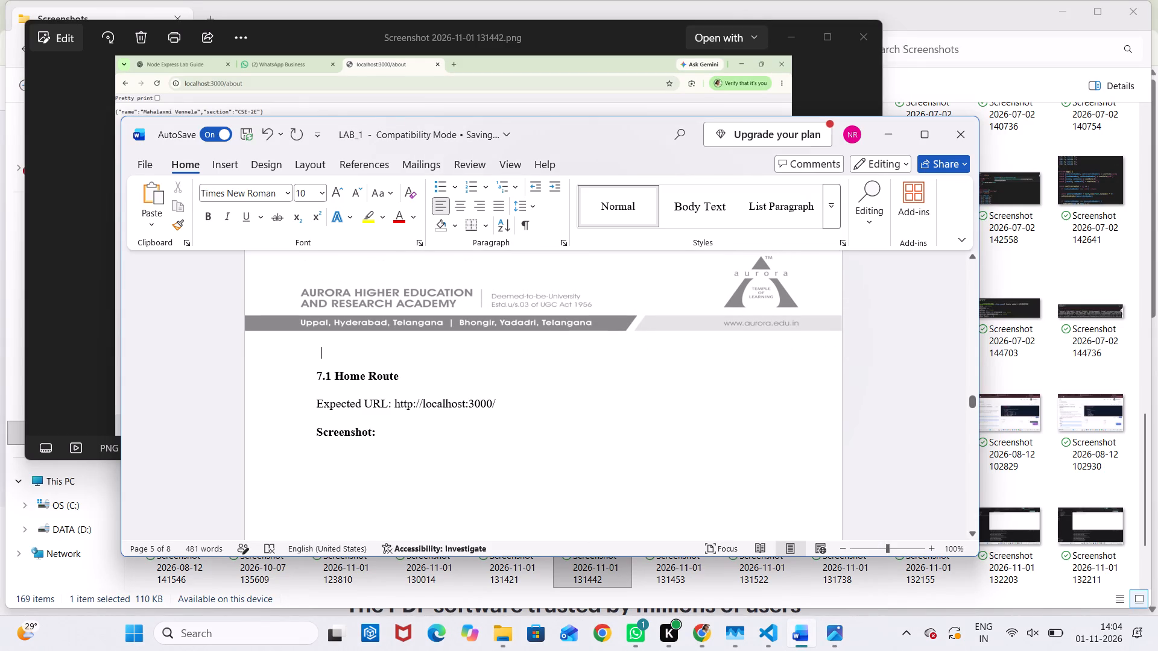
Check the placement of the pasted output screenshots from page 3 to the 7.1 Home Route heading on page 5.
scroll(572, 424, "up", 4)
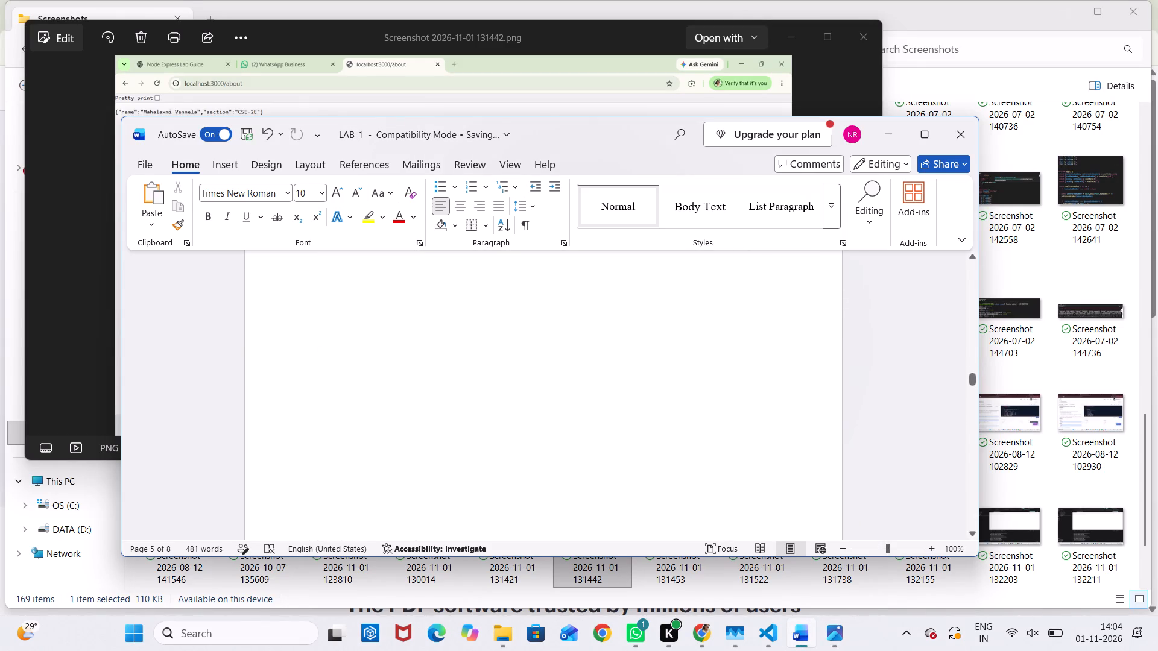
scroll(572, 424, "up", 7)
scroll(572, 424, "down", 1)
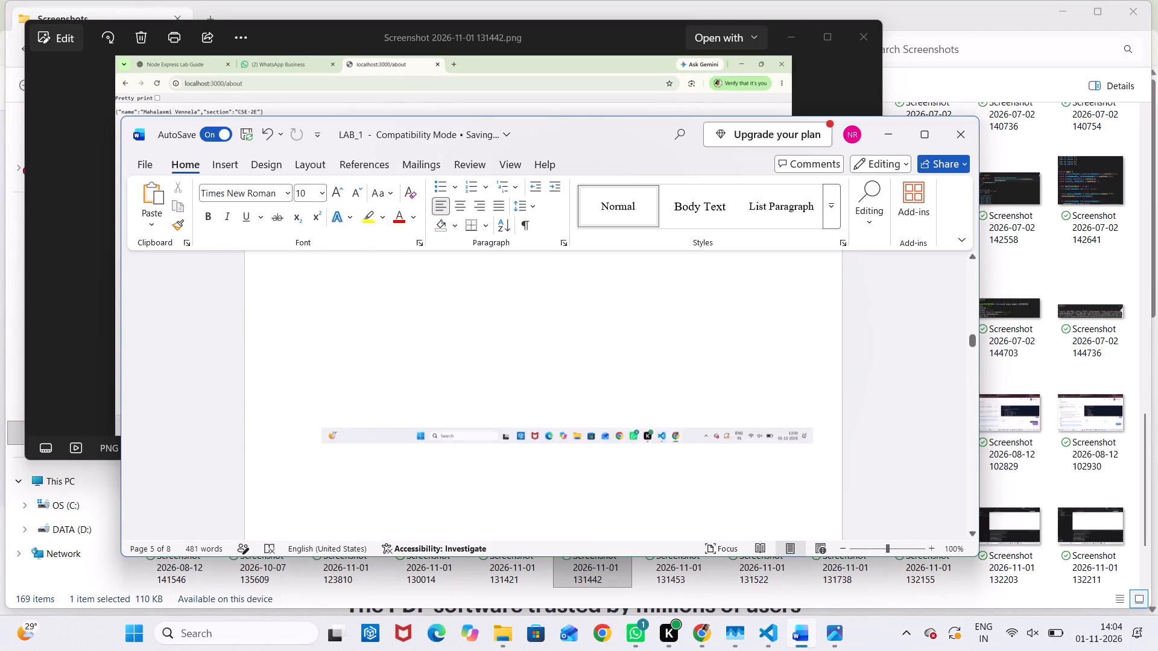
scroll(572, 424, "down", 2)
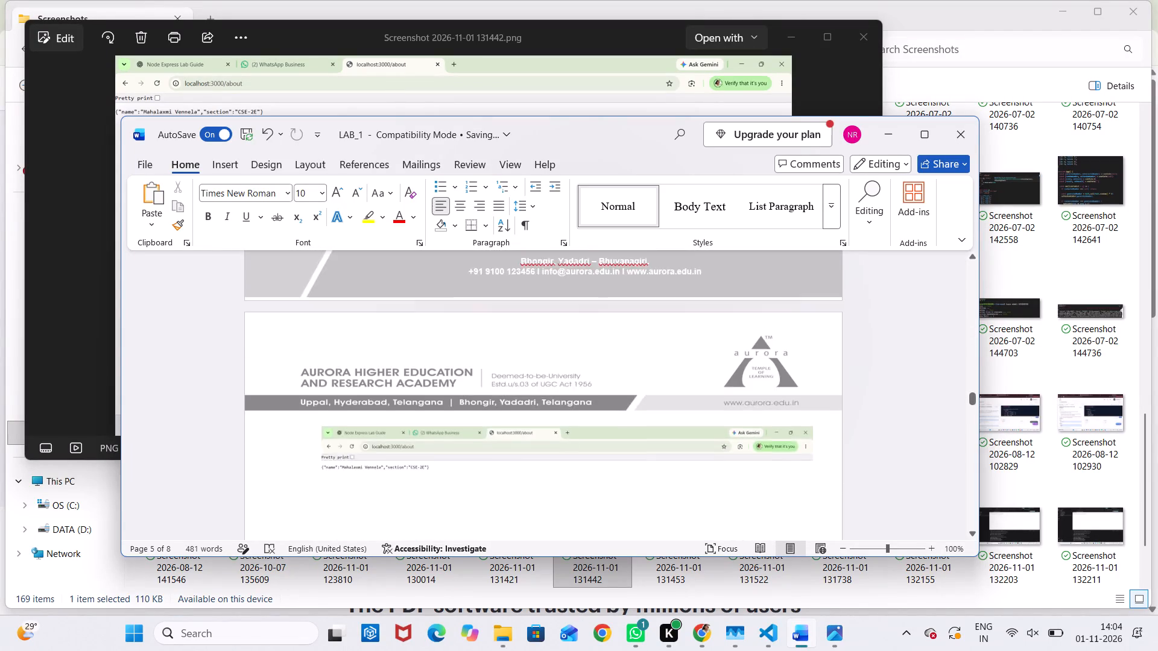
scroll(572, 424, "down", 2)
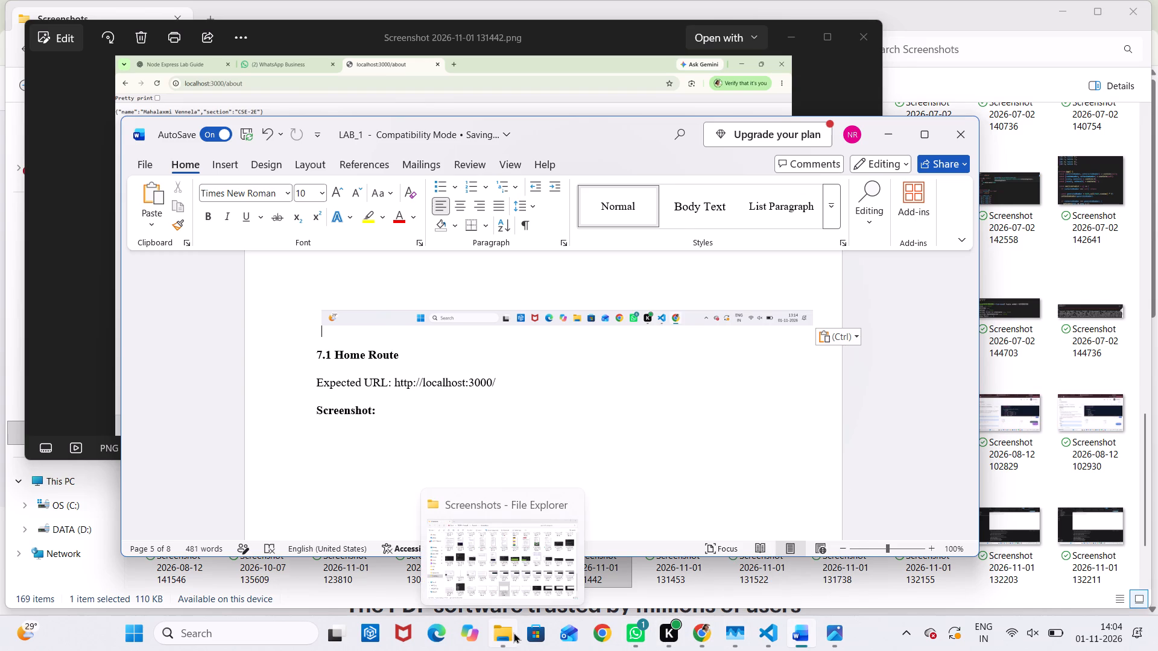
left_click(513, 579)
left_click(666, 523)
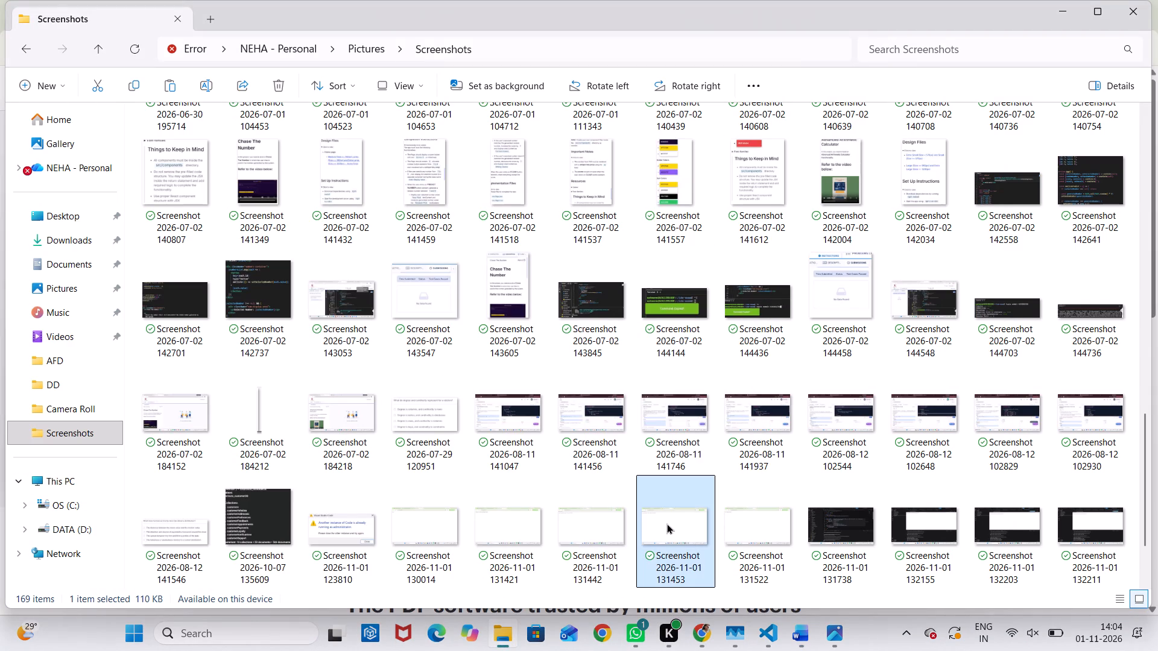
double_click(666, 523)
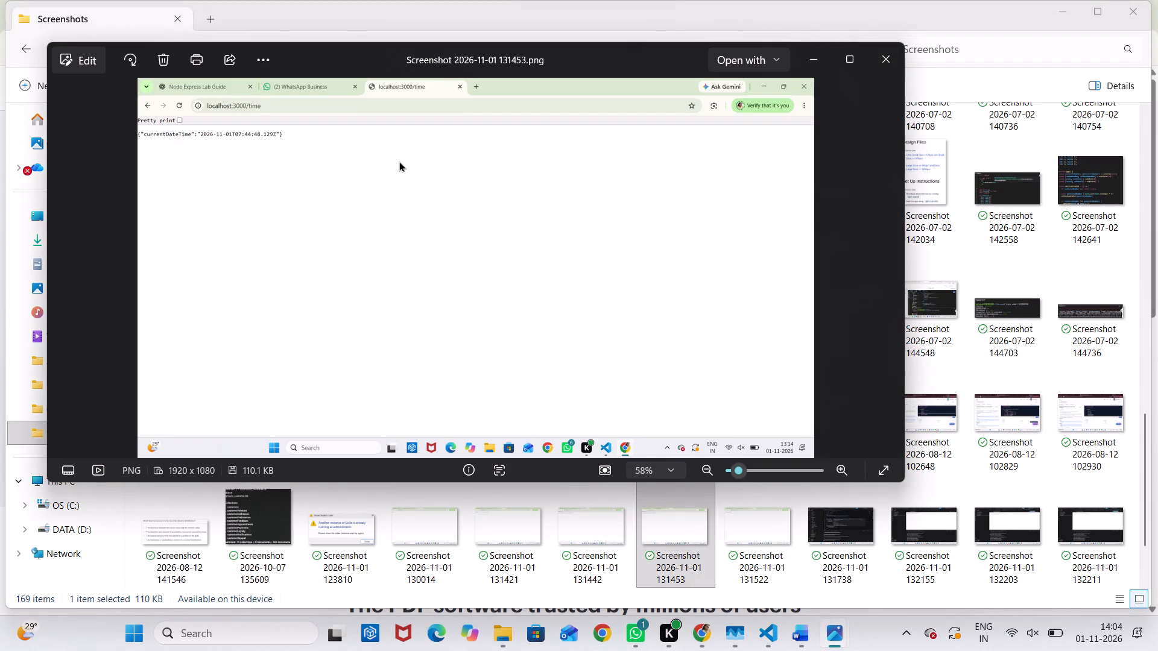
left_click(265, 62)
left_click(194, 124)
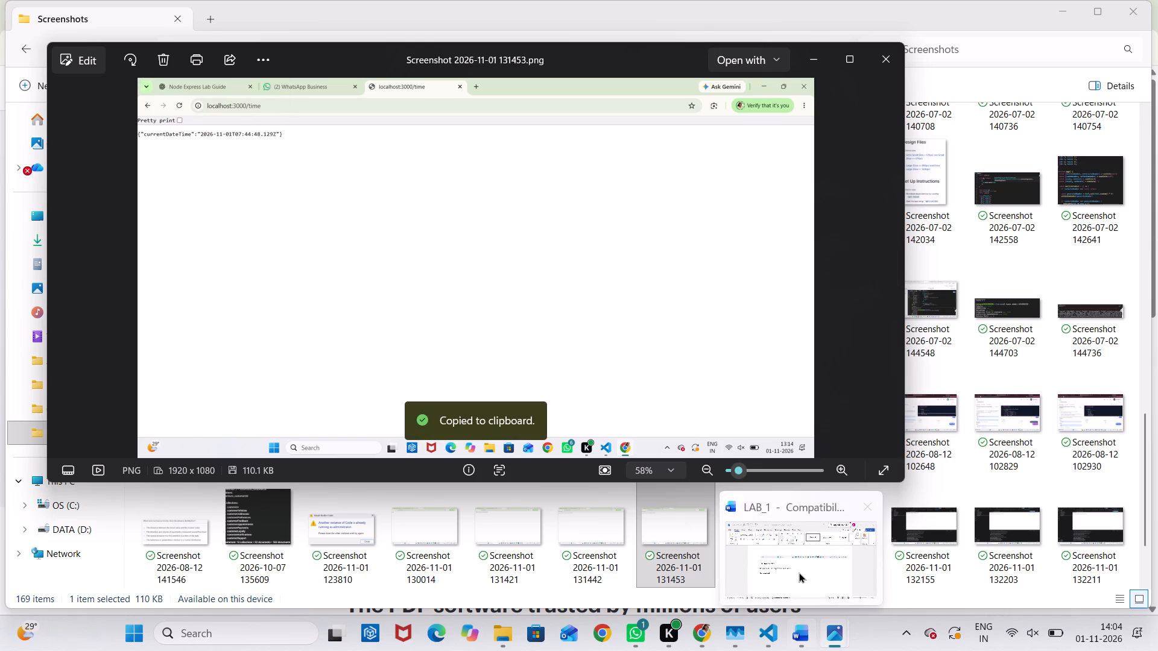
Paste the copied /time screenshot into the Word report just above the 7.1 Home Route heading and close its image viewer.
left_click(800, 570)
key("ctrl+v")
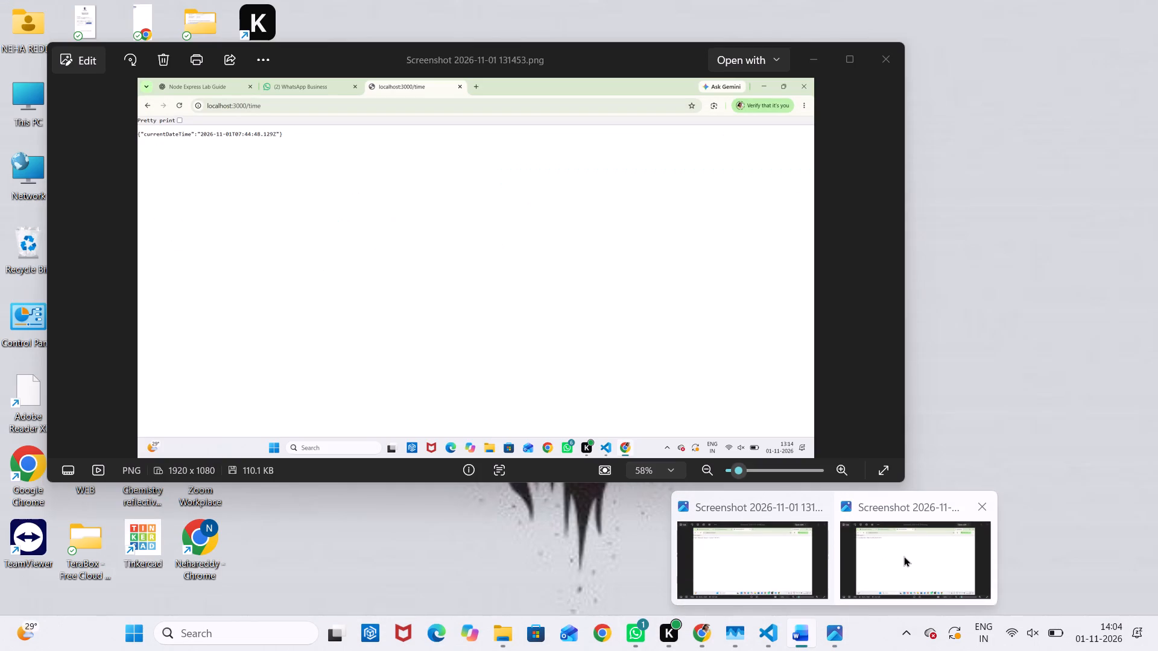
left_click(903, 556)
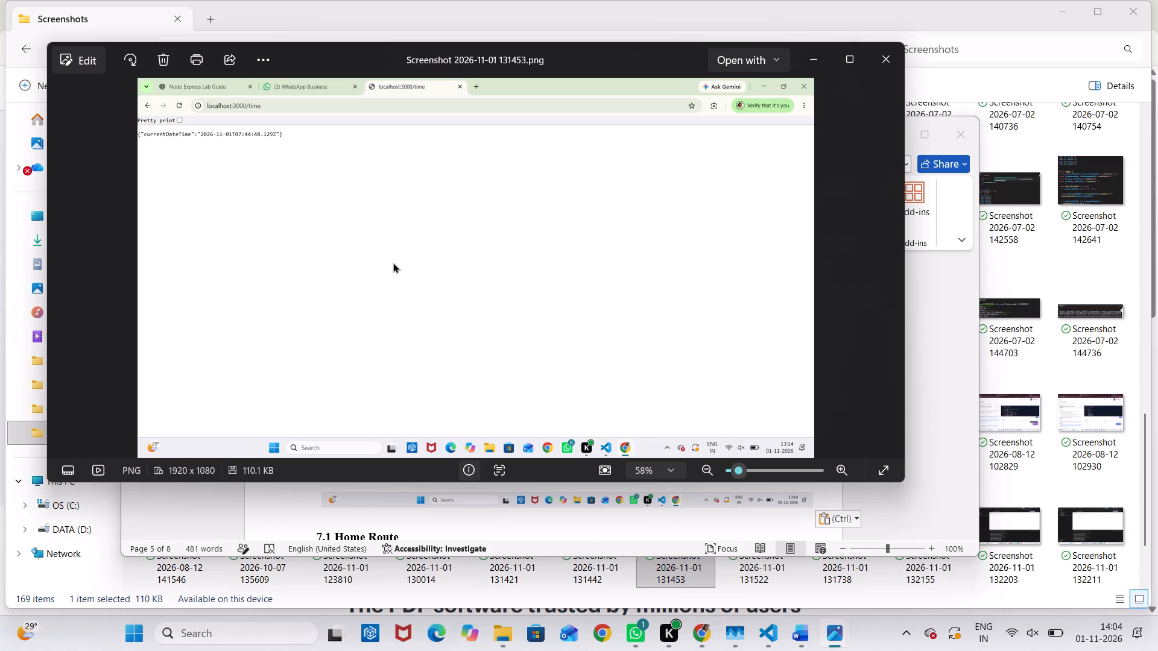
left_click(889, 60)
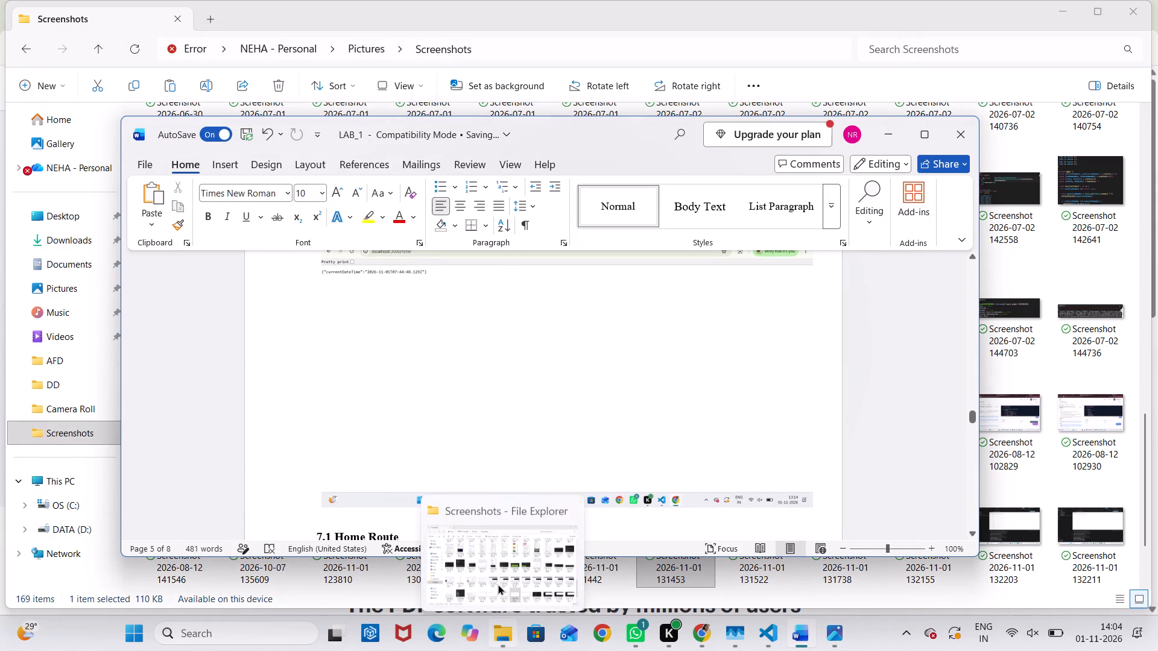
left_click(499, 580)
double_click(733, 529)
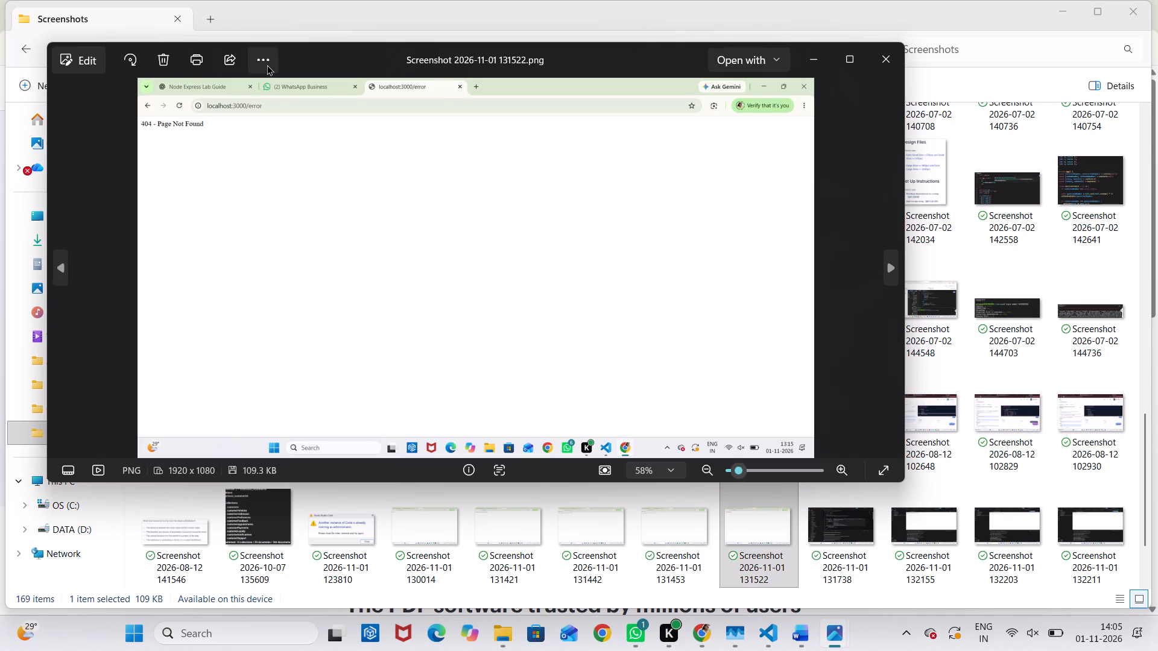
left_click(267, 64)
left_click(189, 119)
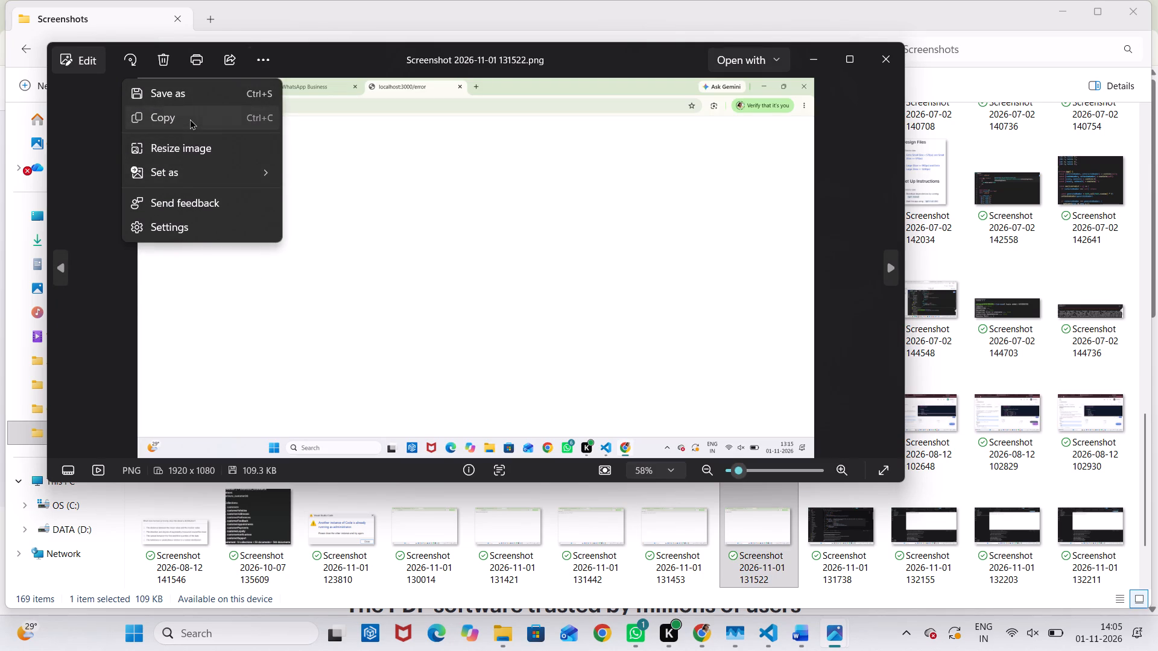
left_click(891, 52)
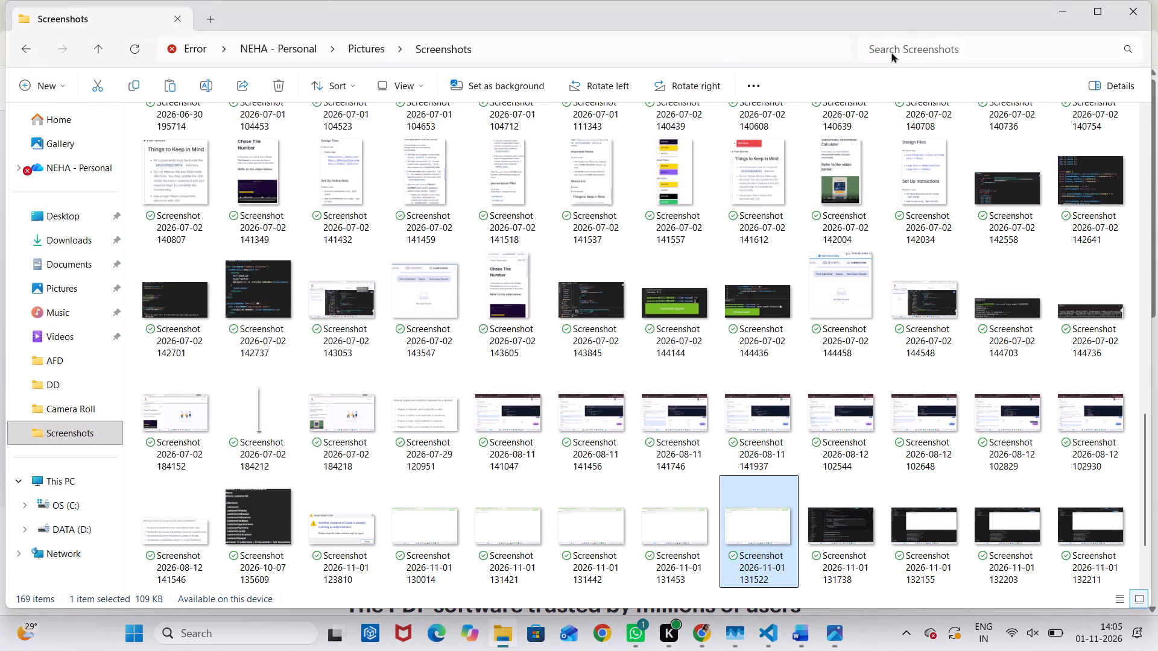
left_click(803, 565)
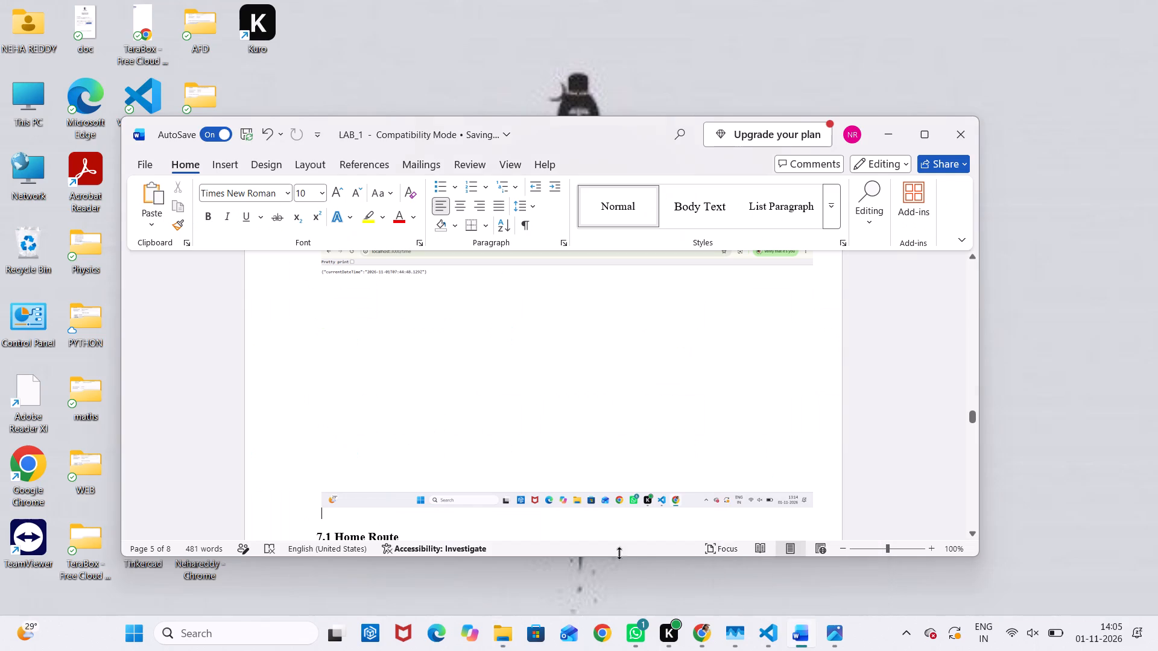
key("ctrl+v")
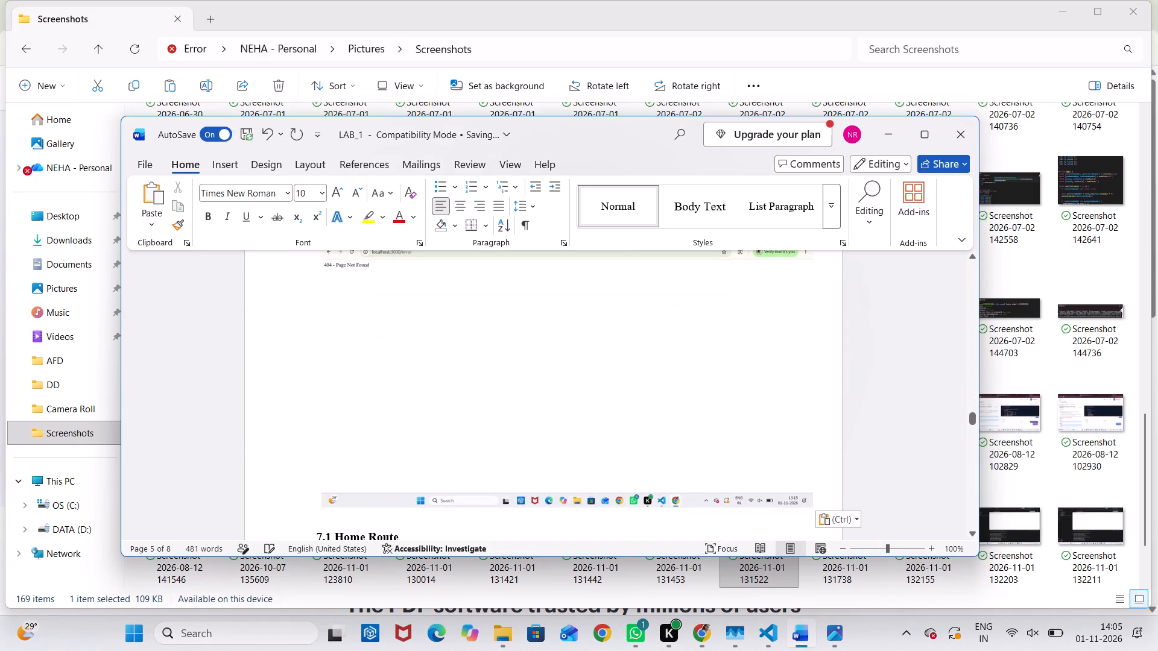
scroll(555, 426, "down", 2)
scroll(555, 426, "up", 1)
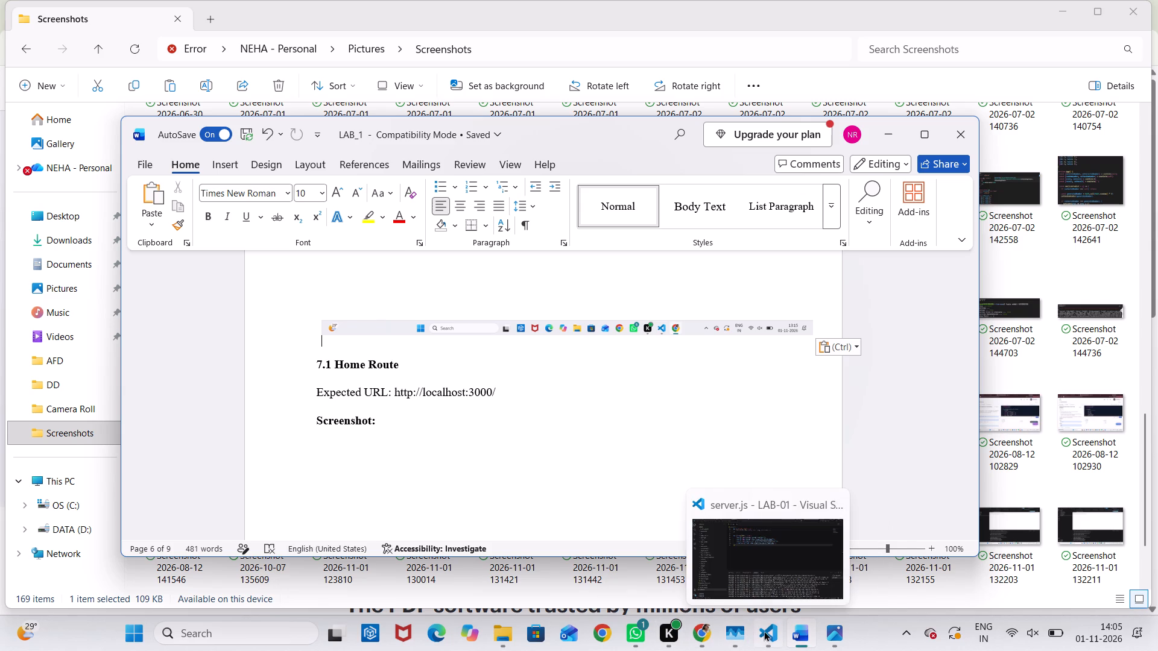
left_click(765, 583)
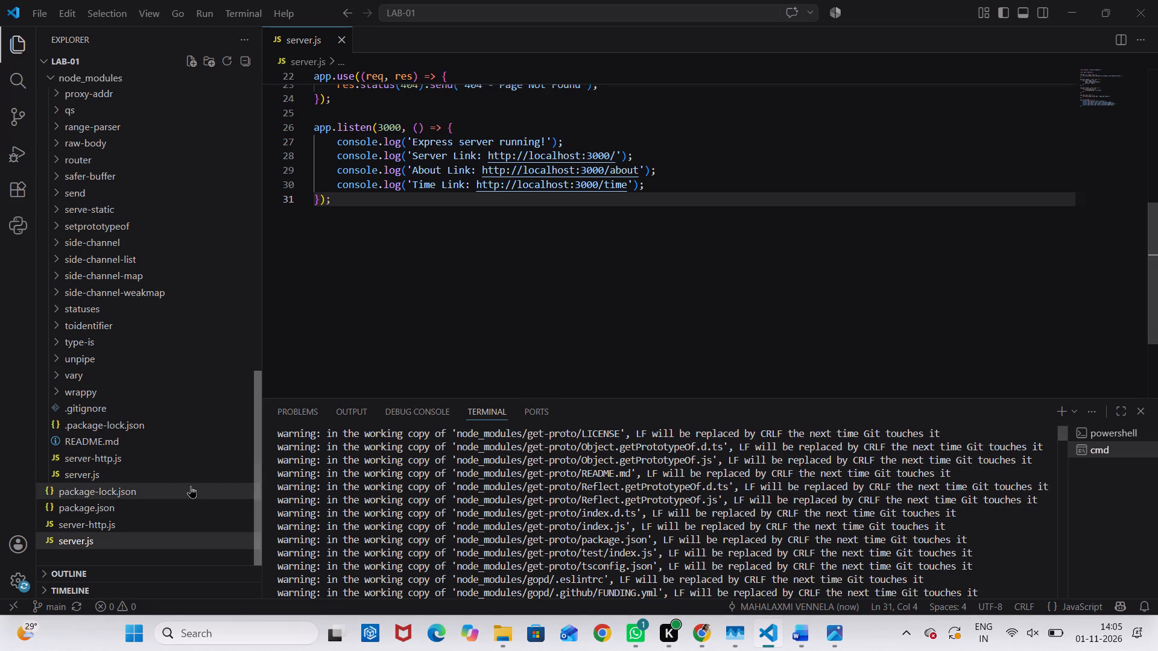
scroll(406, 455, "up", 9)
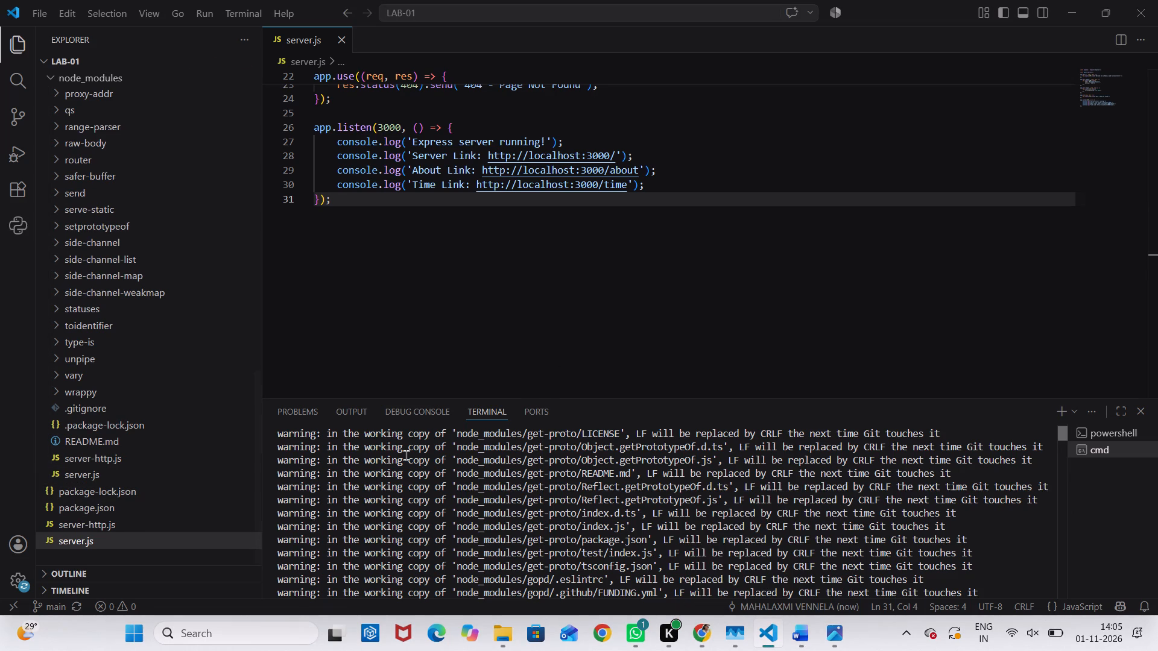
scroll(406, 455, "up", 3)
scroll(688, 519, "down", 13)
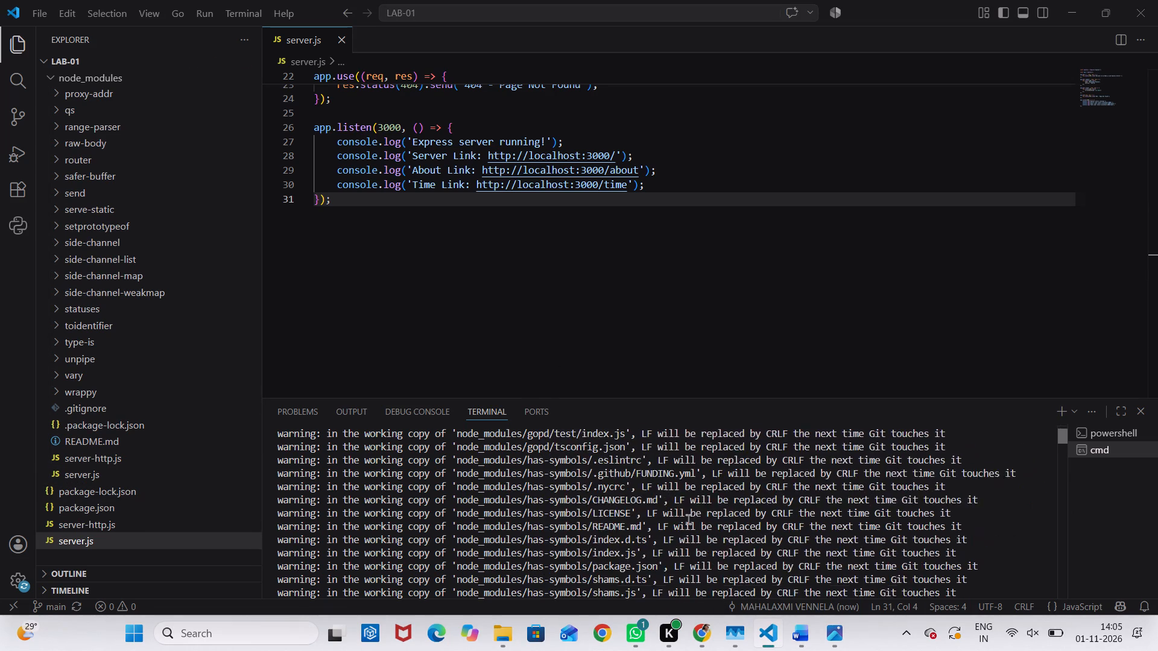
scroll(688, 519, "down", 5)
scroll(688, 519, "up", 20)
scroll(688, 519, "up", 20)
scroll(688, 519, "up", 4)
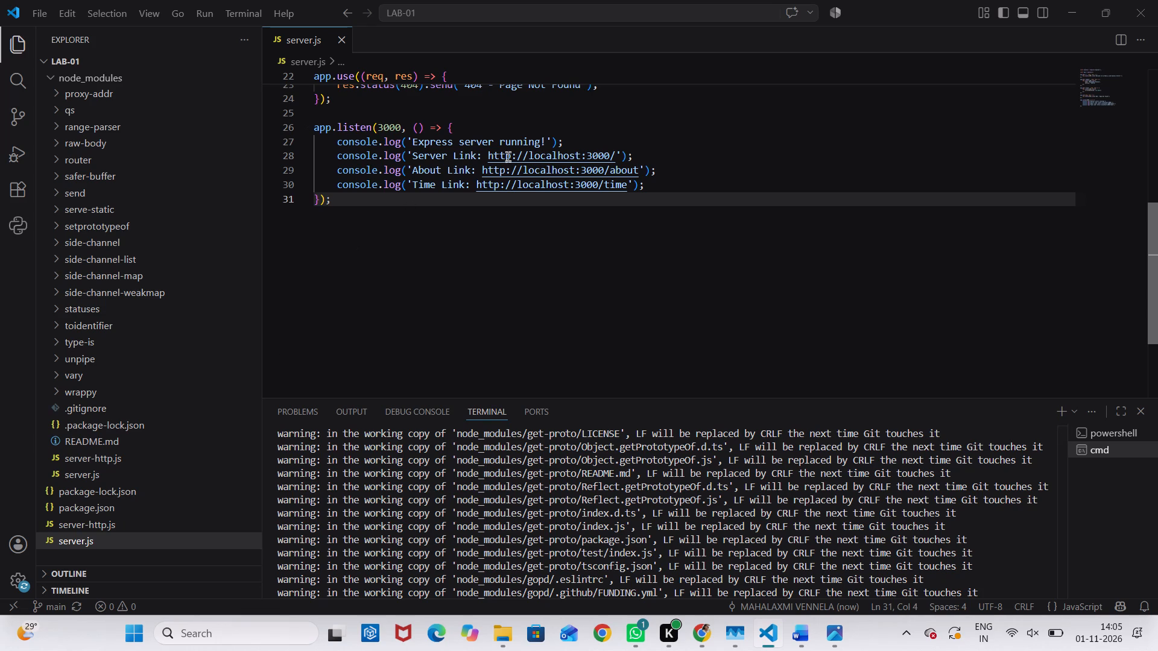
left_click_drag(487, 153, 612, 151)
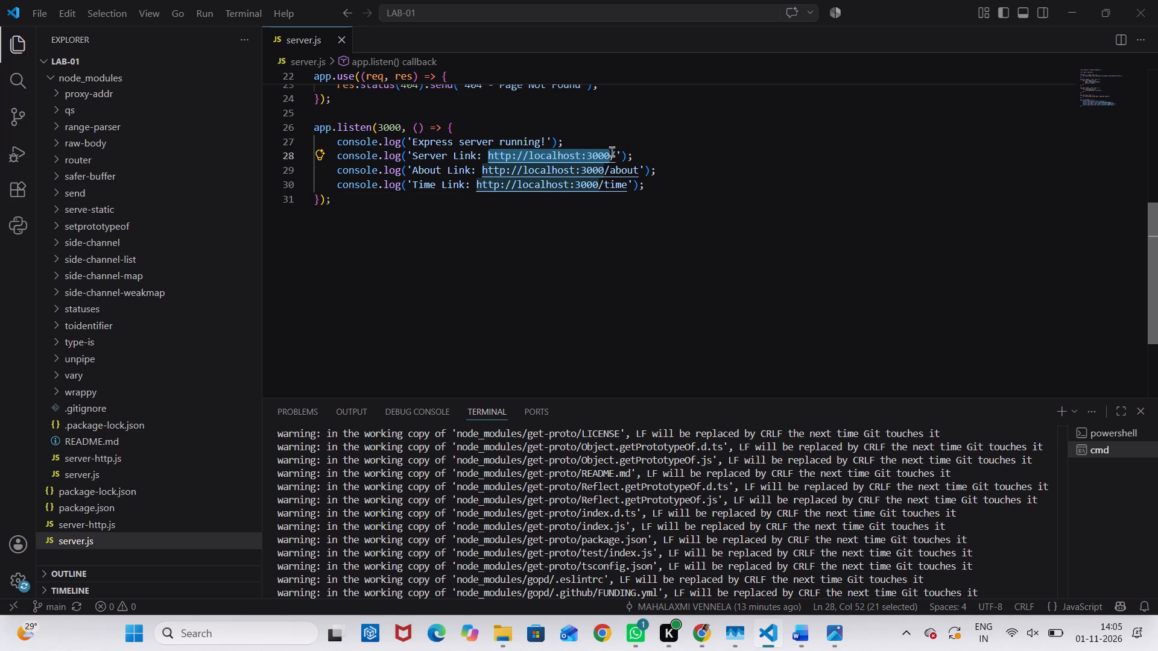
left_click_drag(612, 151, 635, 165)
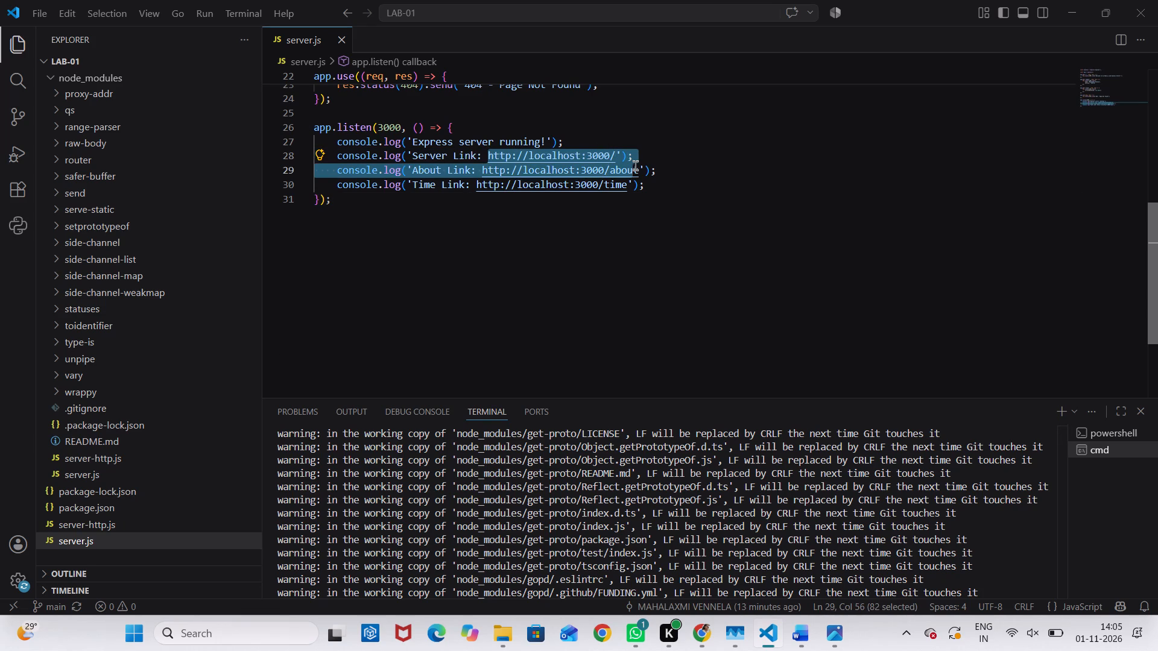
left_click_drag(635, 165, 618, 153)
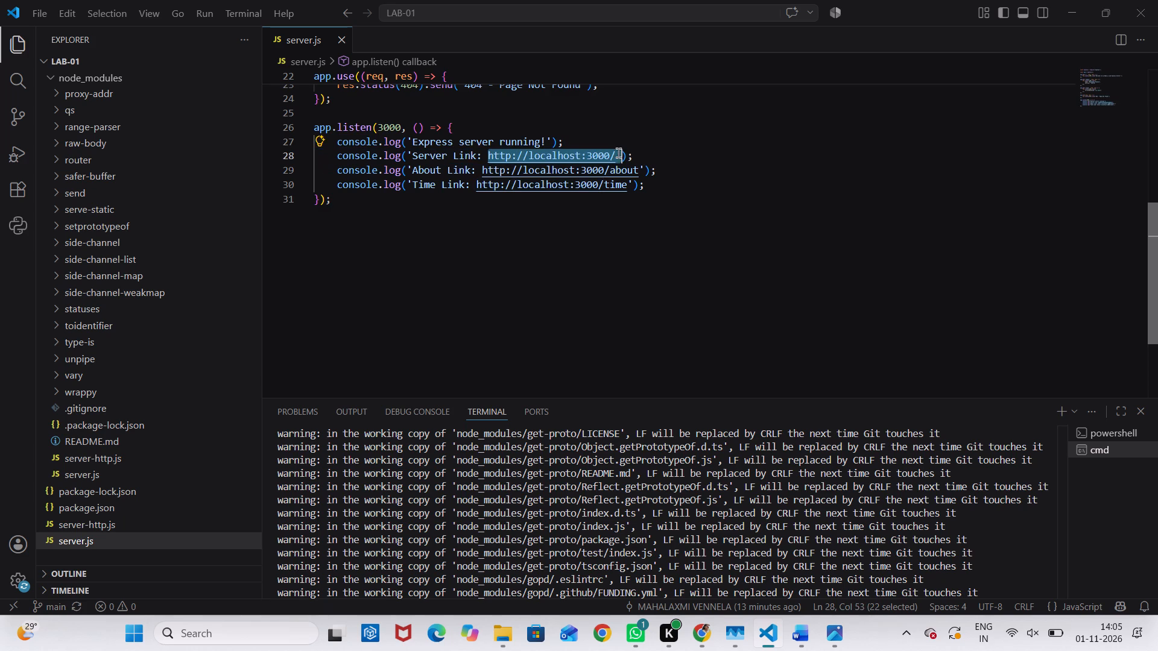
left_click_drag(618, 153, 614, 152)
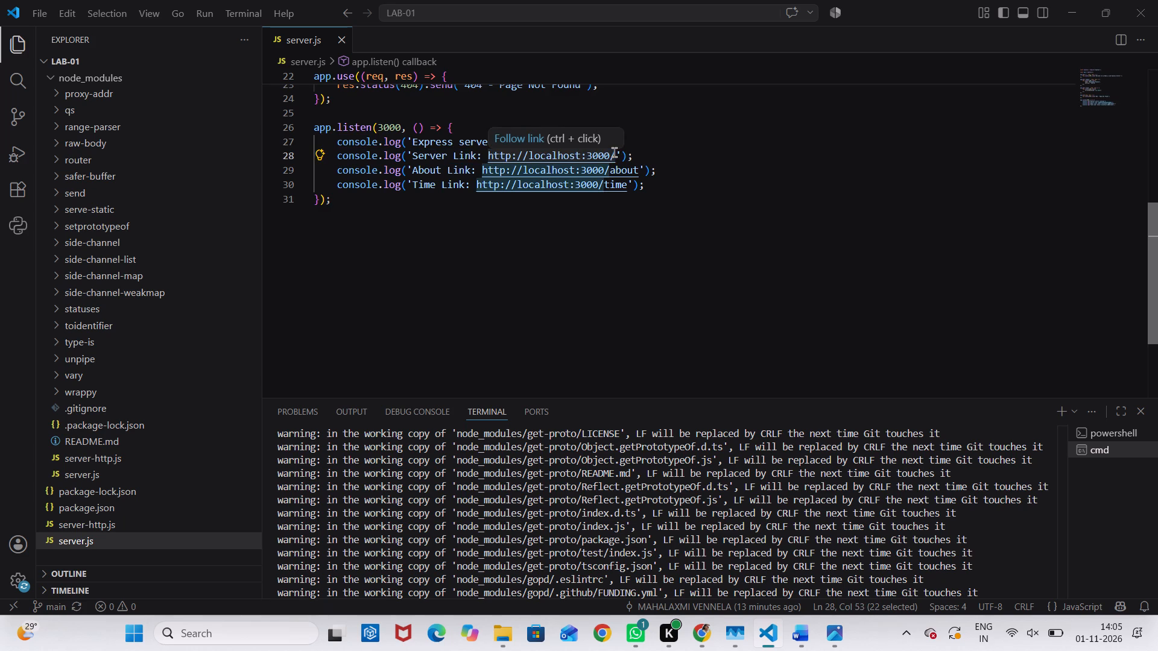
key("ctrl+c")
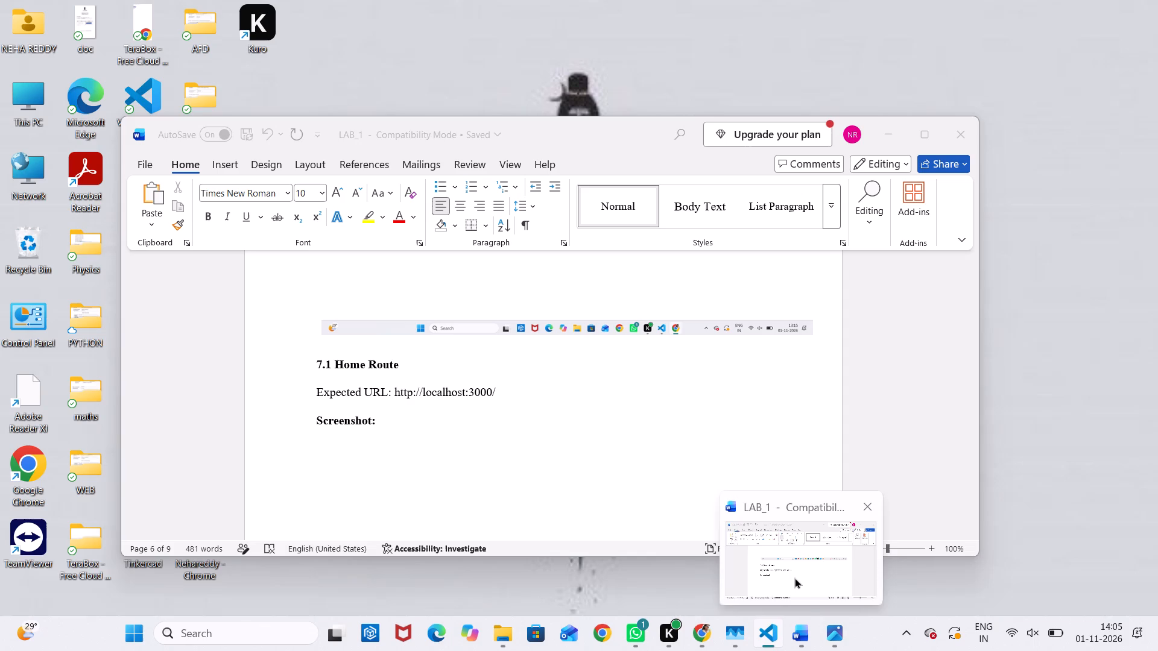
left_click(794, 577)
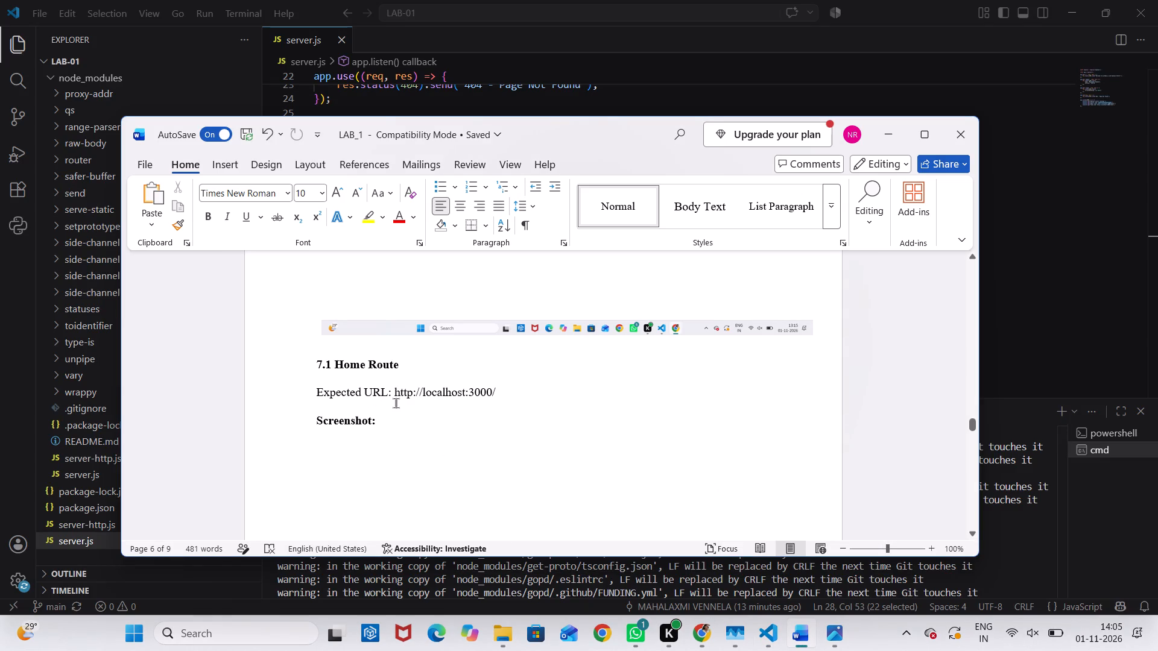
left_click_drag(396, 385, 506, 391)
key("BackSpace")
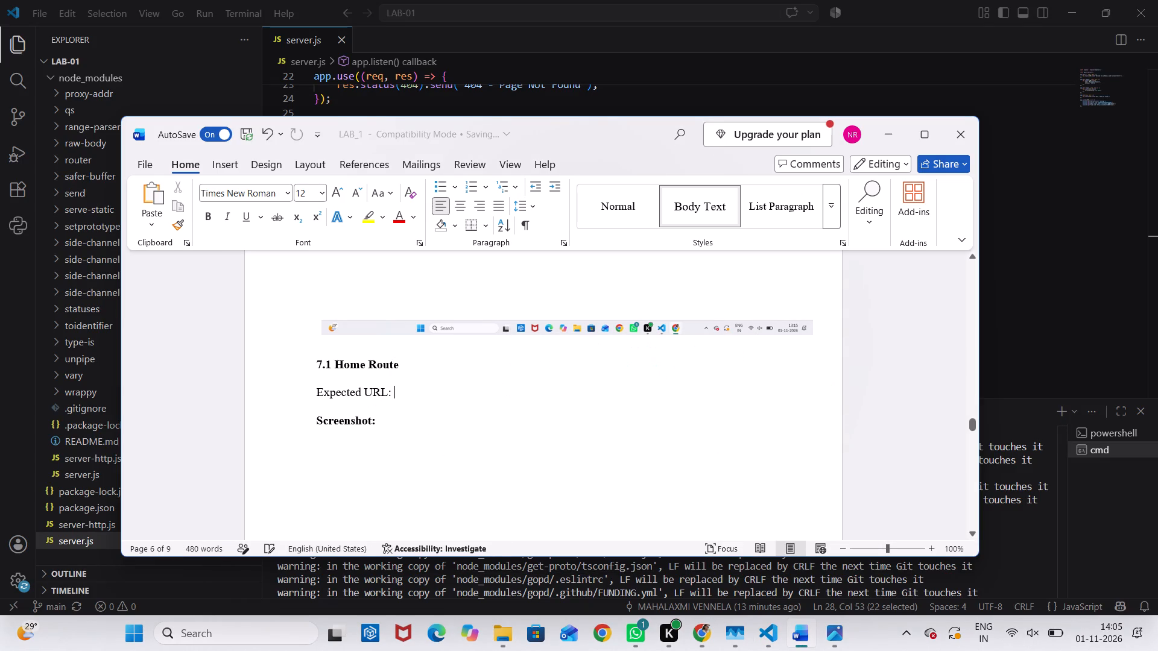
key("ctrl+v")
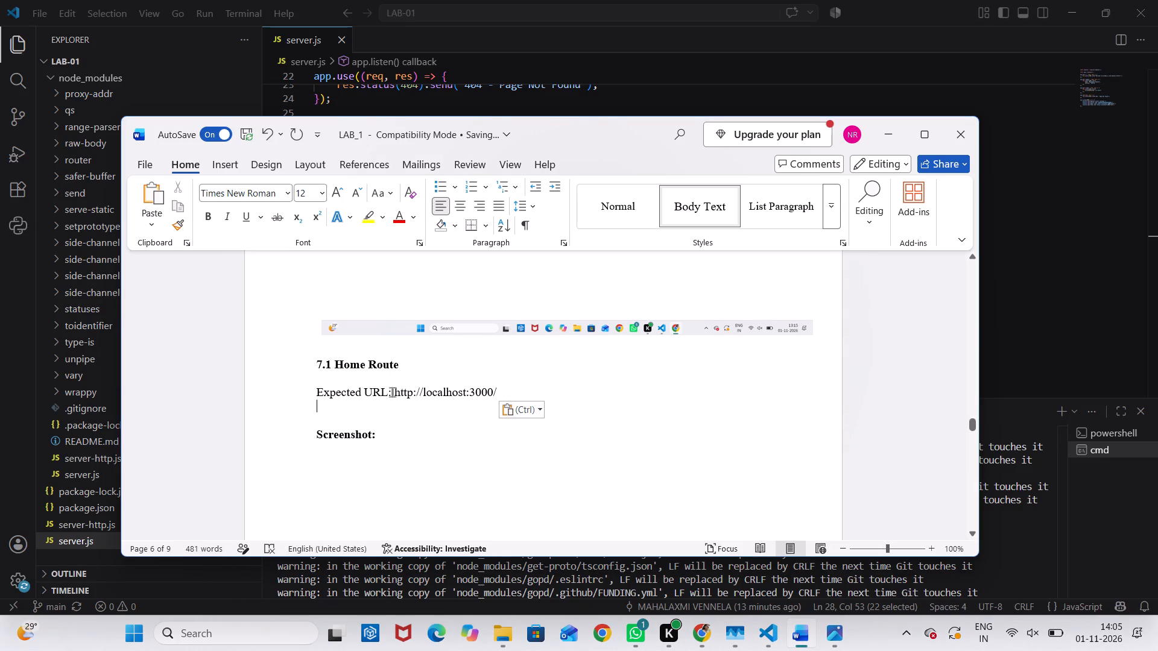
left_click_drag(394, 392, 507, 394)
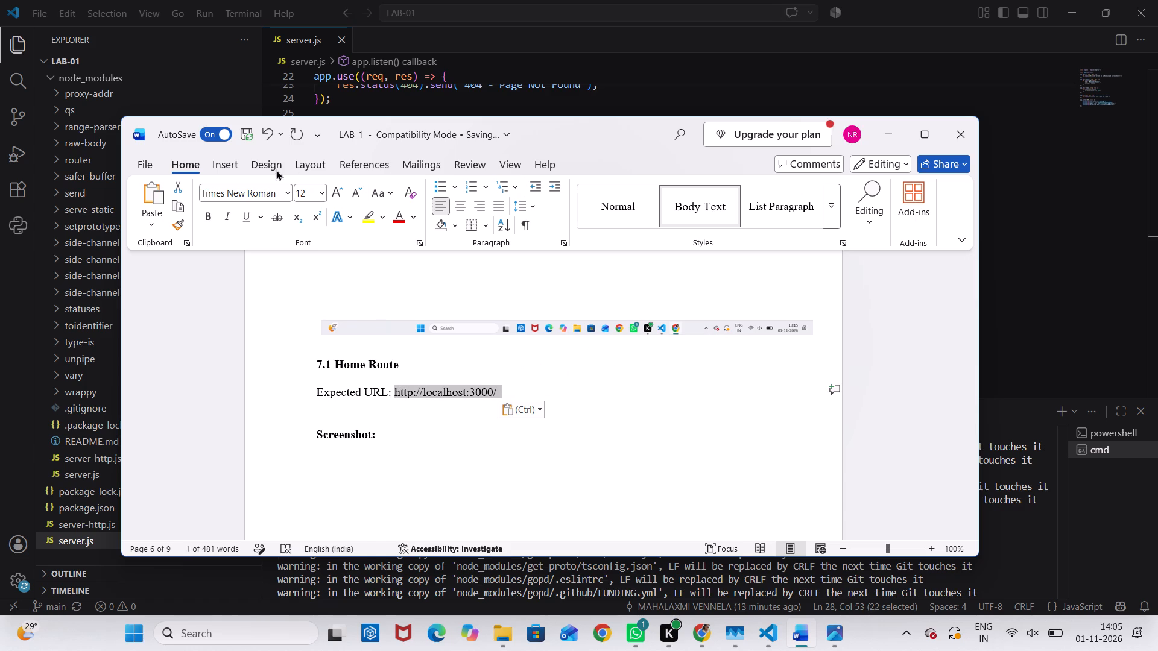
left_click(228, 160)
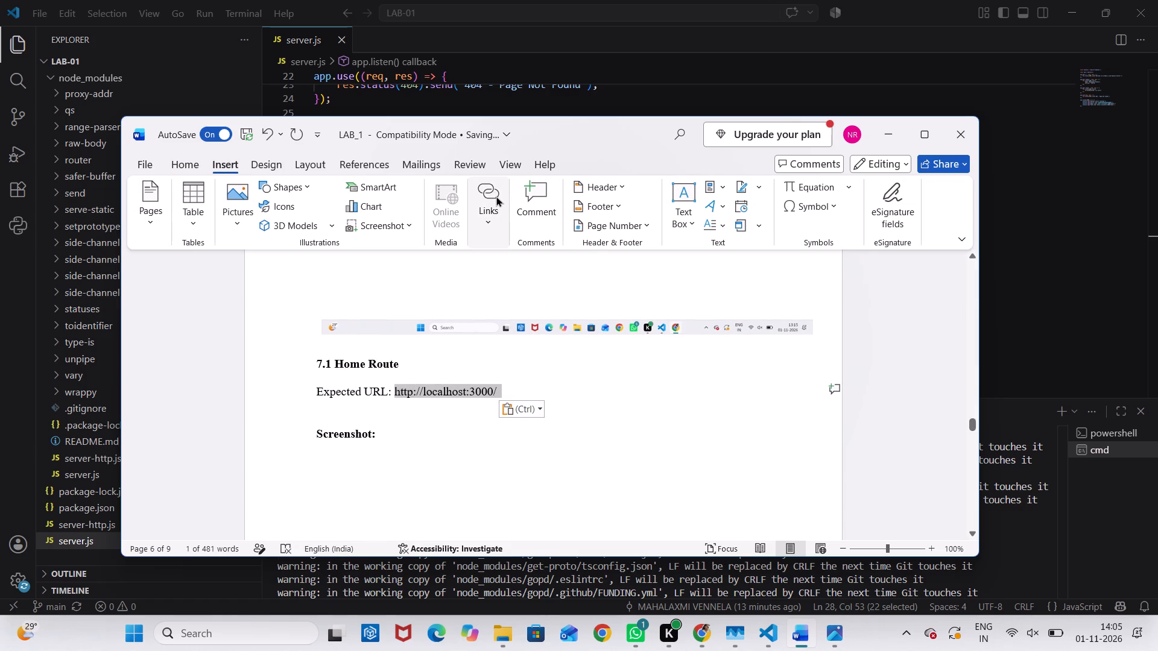
left_click(496, 196)
left_click(490, 261)
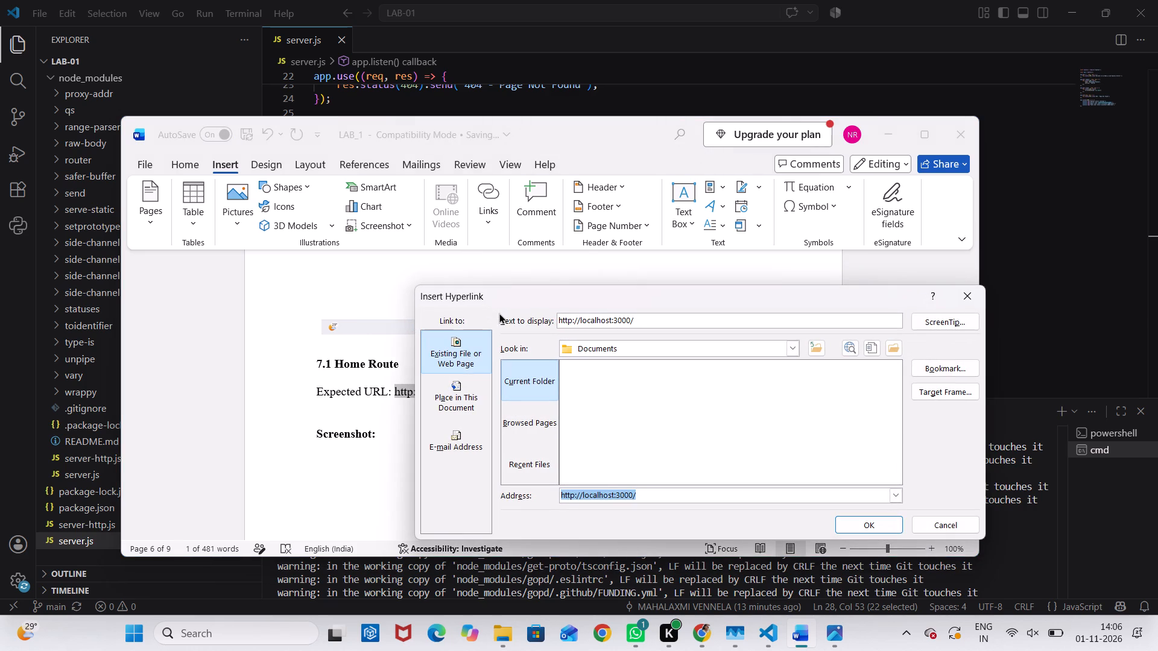
left_click(864, 524)
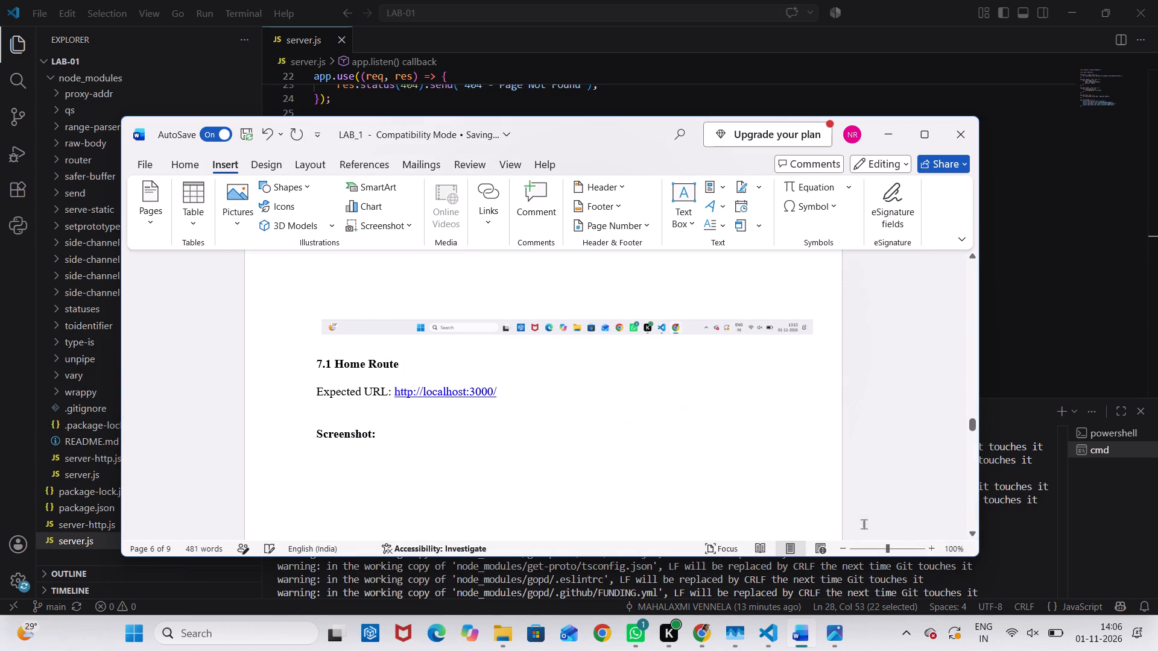
Maximize the Word report window and examine the old output screenshots under 7.1 Home Route and 7.2 About Route.
scroll(500, 348, "down", 1)
scroll(500, 348, "up", 1)
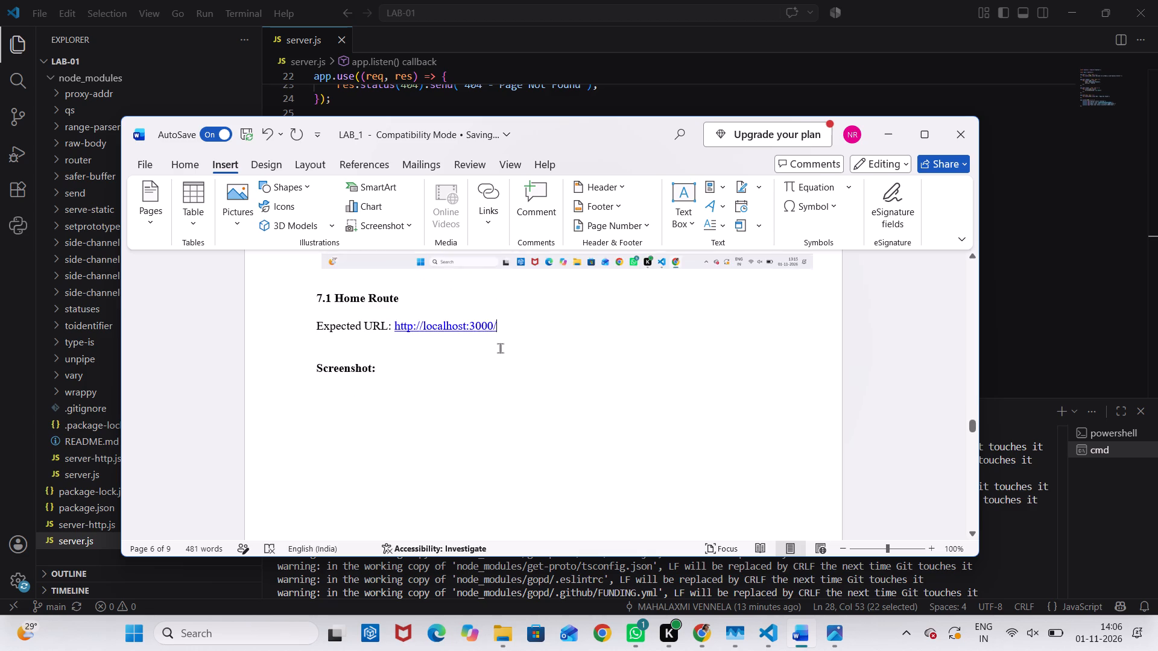
scroll(500, 348, "up", 1)
left_click(383, 393)
scroll(492, 436, "down", 3)
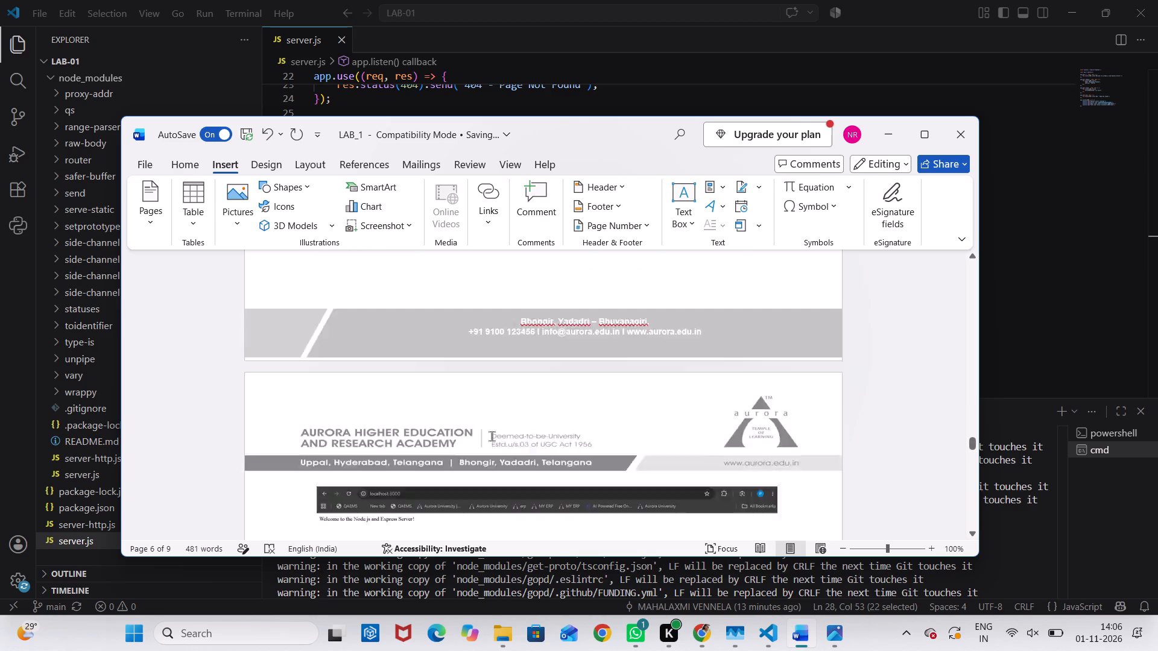
scroll(492, 436, "down", 1)
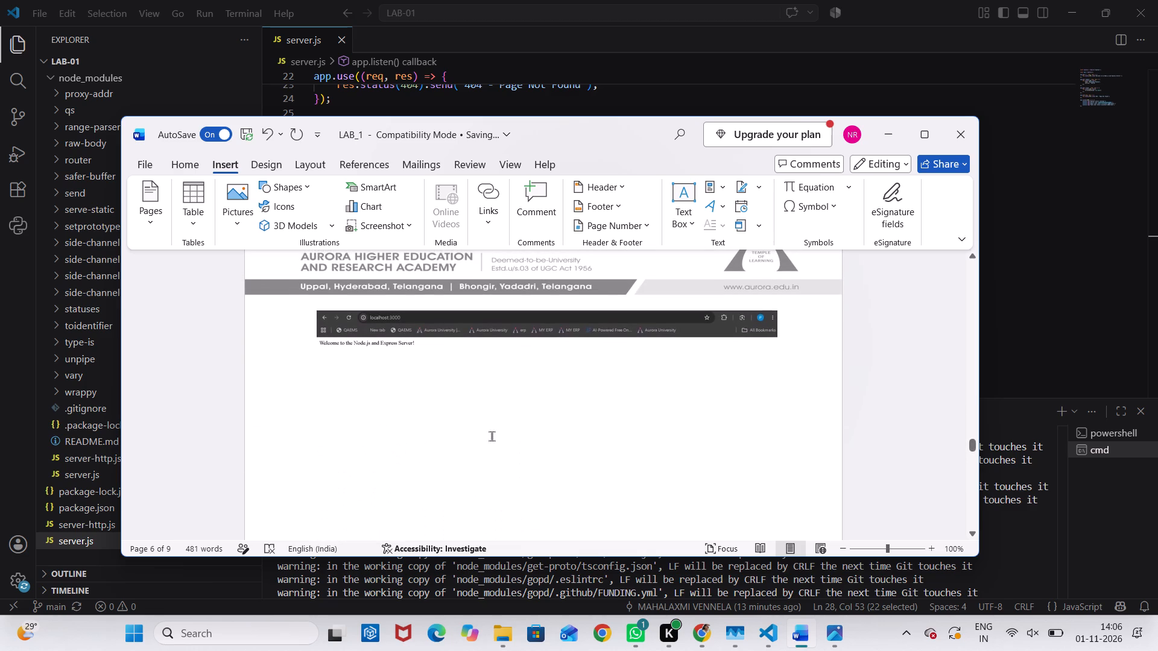
left_click(492, 436)
left_click(922, 133)
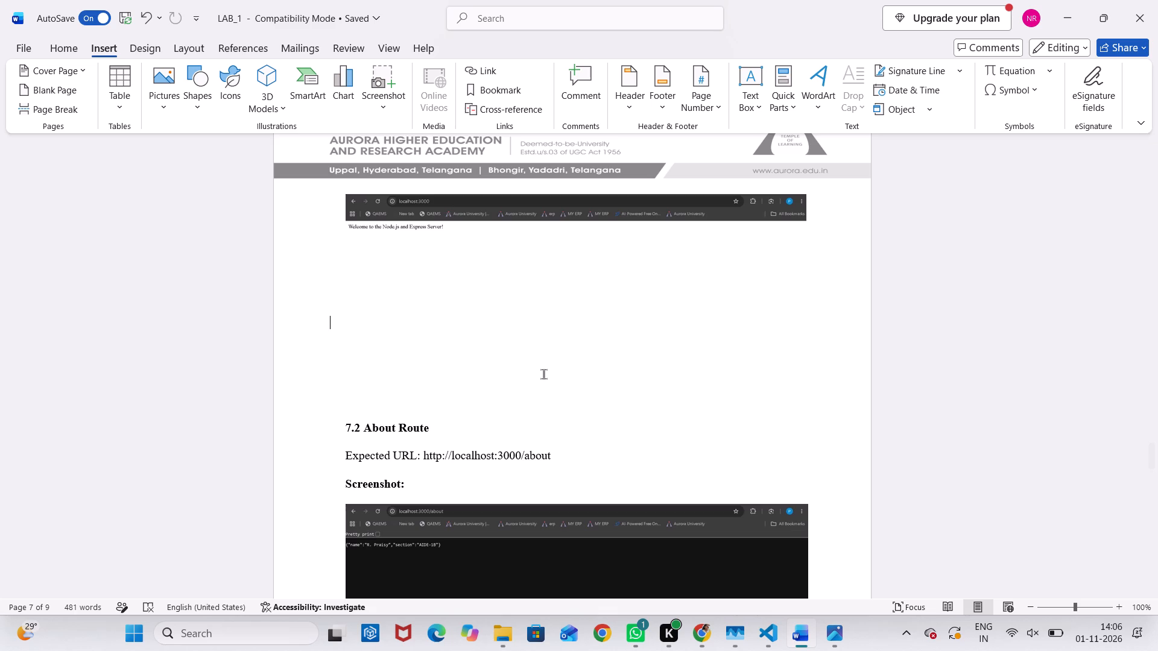
scroll(543, 374, "up", 1)
left_click(464, 471)
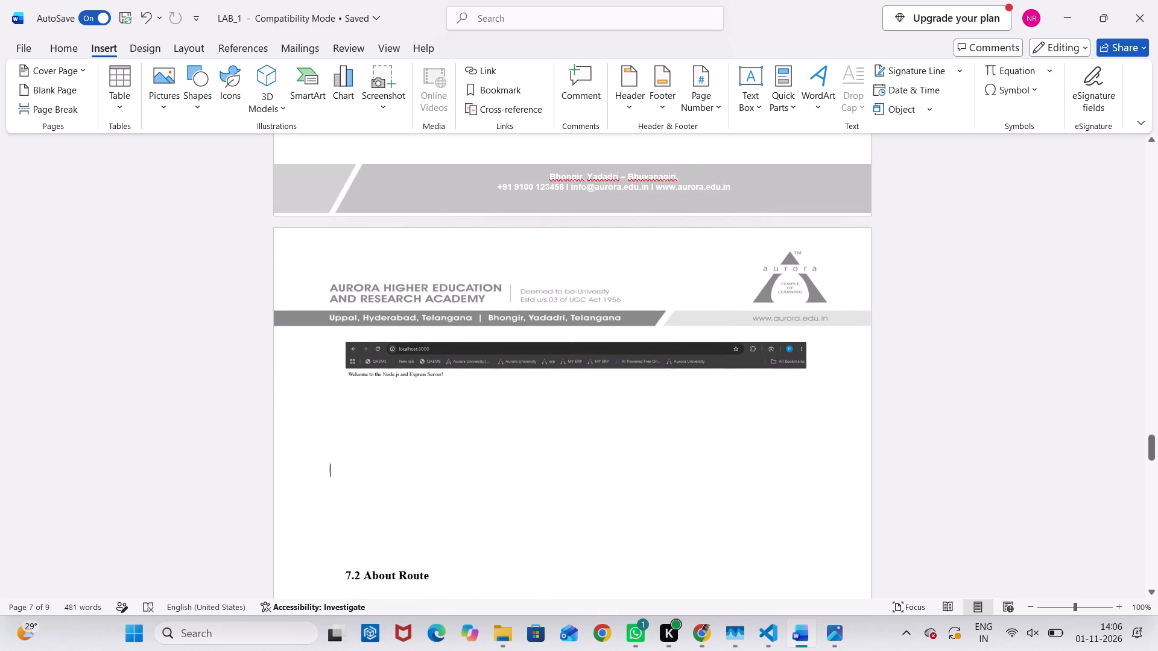
scroll(464, 471, "down", 1)
left_click_drag(410, 360, 488, 378)
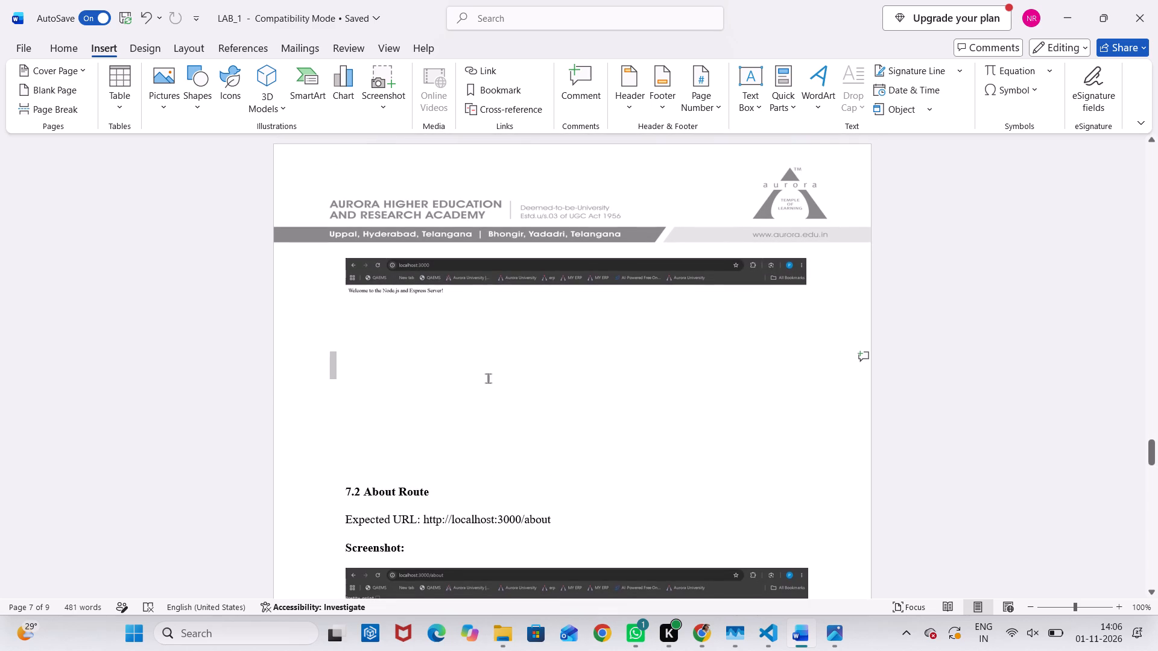
left_click_drag(488, 378, 510, 382)
left_click(738, 285)
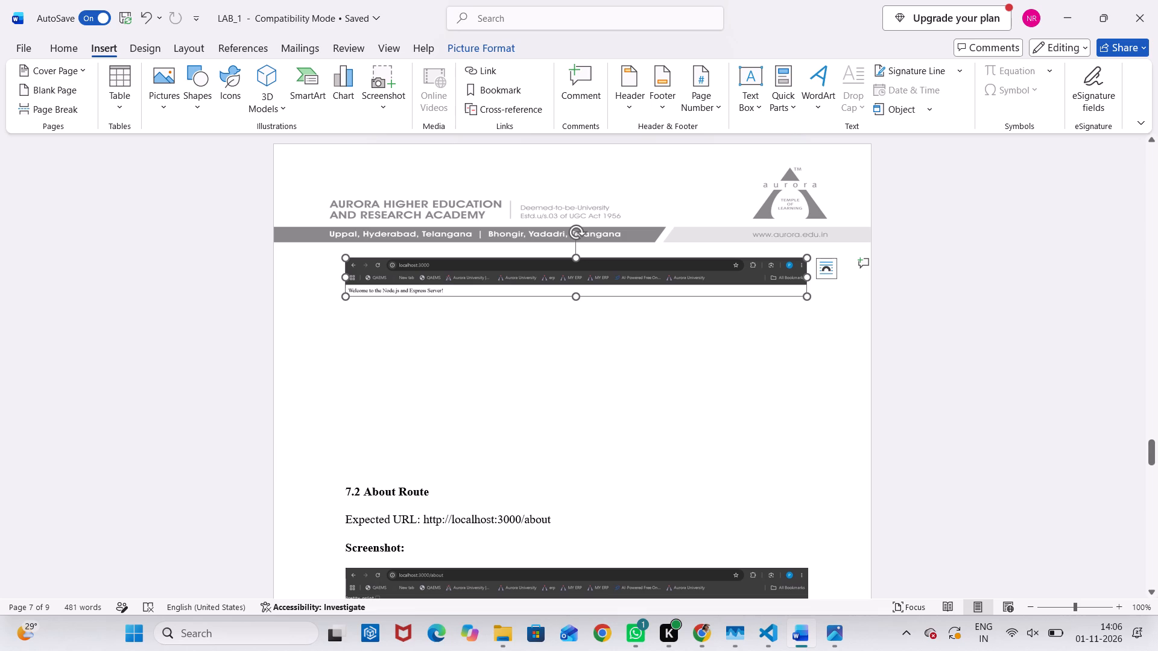
scroll(634, 553, "down", 1)
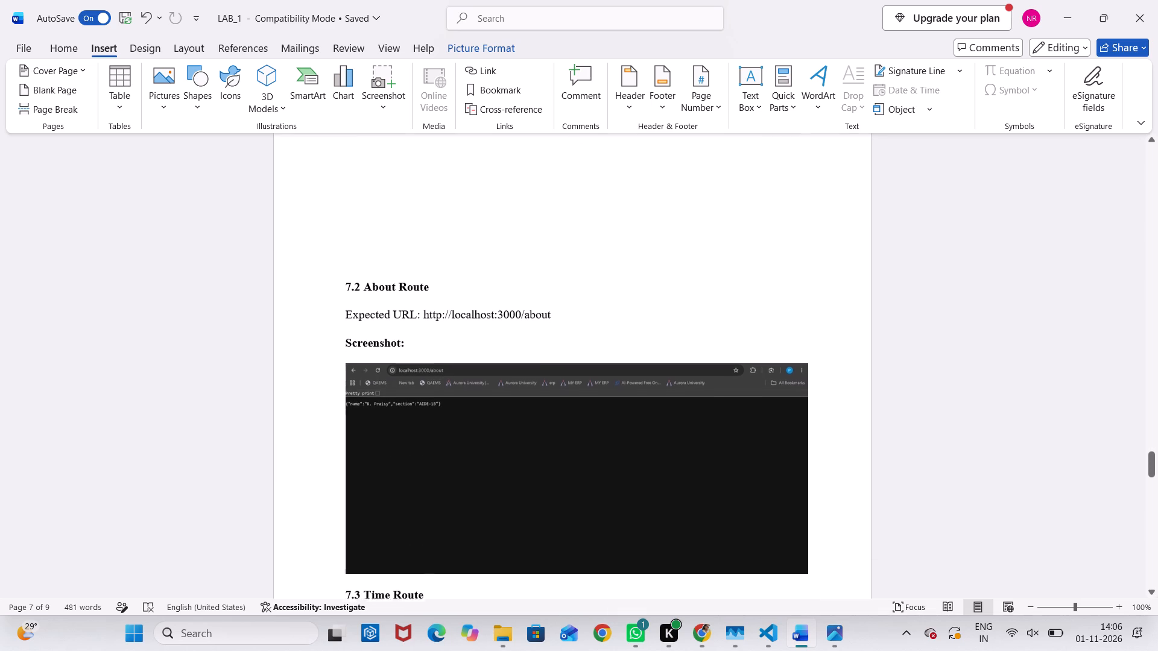
left_click(507, 459)
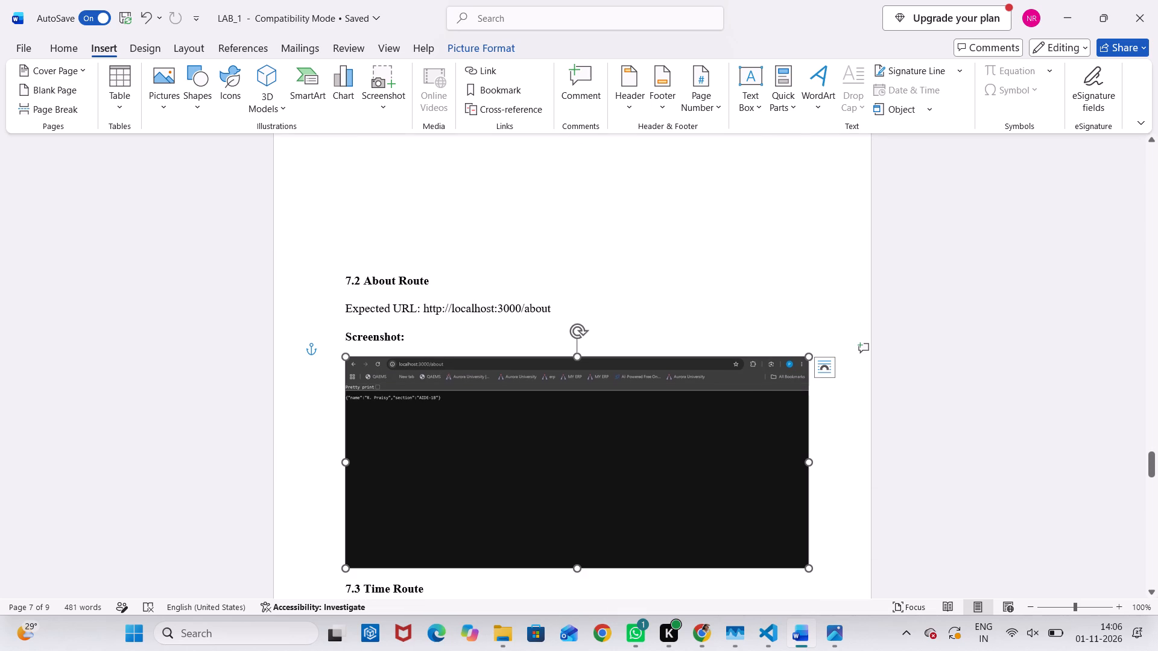
Review the pasted output screenshots on the earlier pages against the old route screenshots in section 7.
scroll(507, 459, "up", 3)
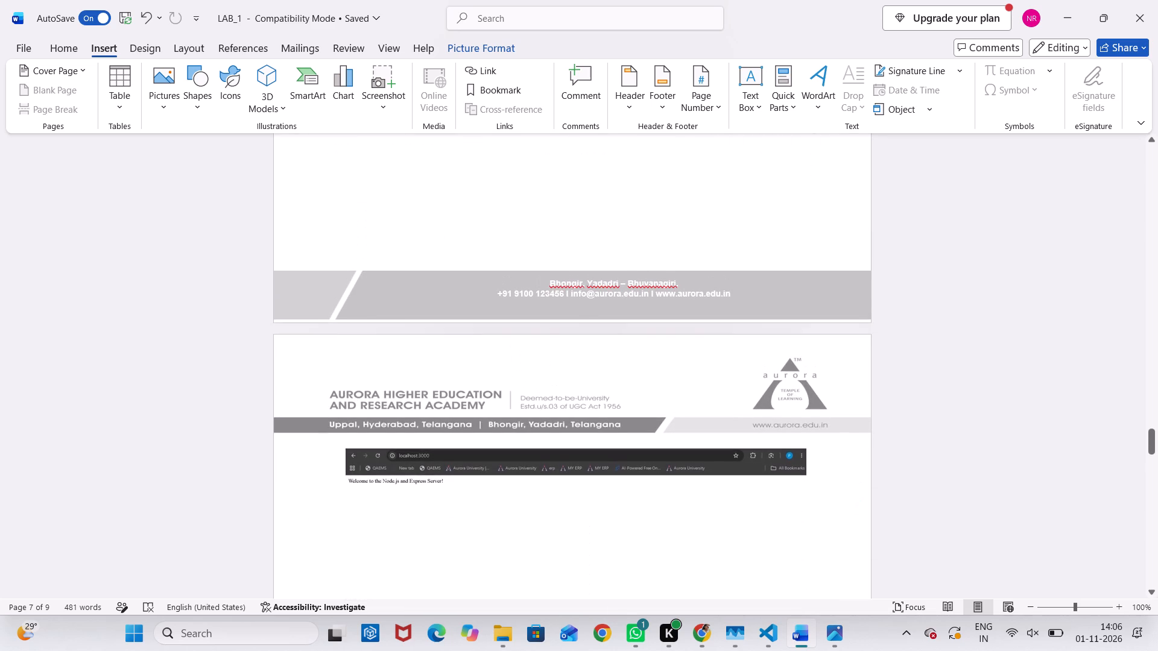
scroll(507, 459, "up", 15)
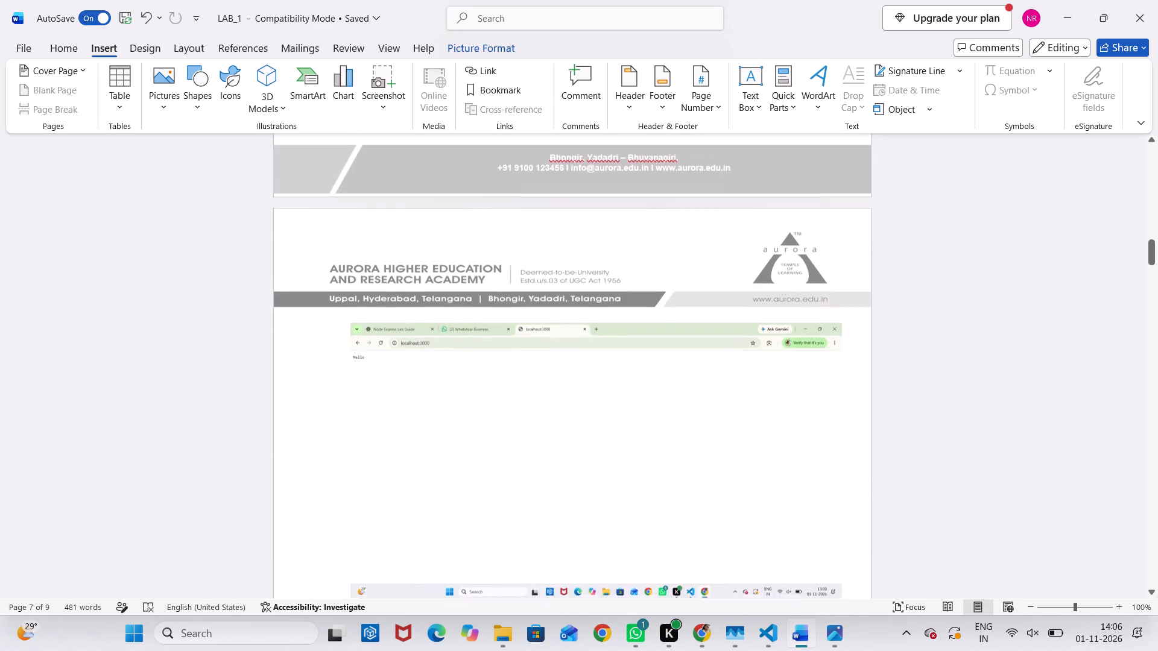
scroll(507, 459, "up", 1)
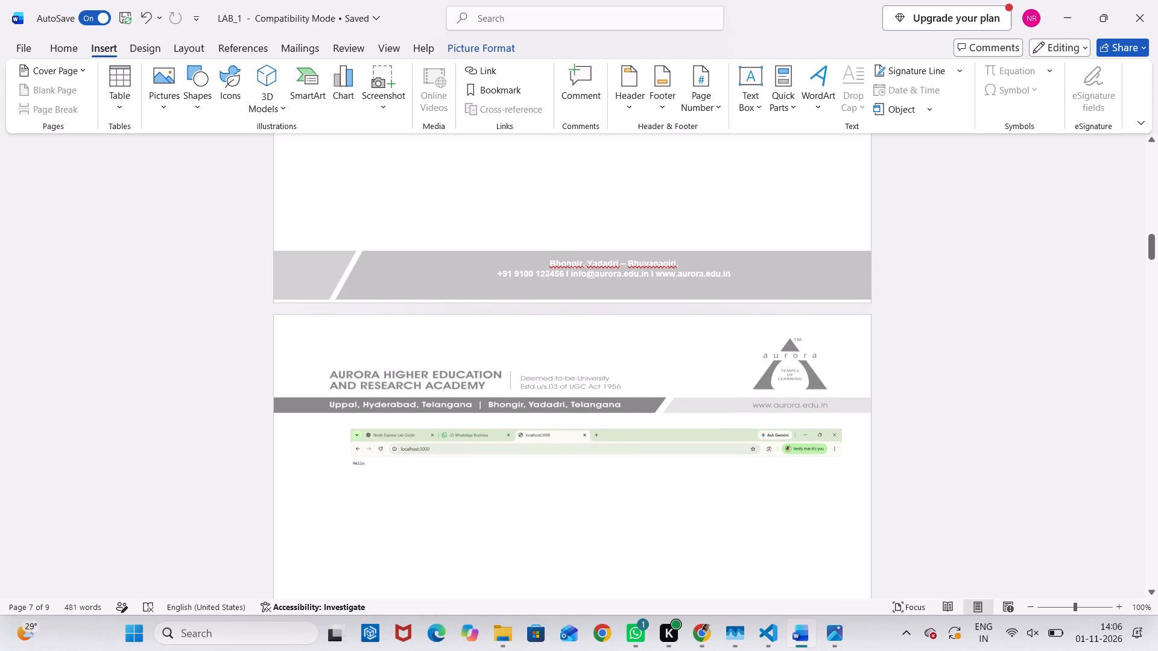
scroll(507, 459, "down", 5)
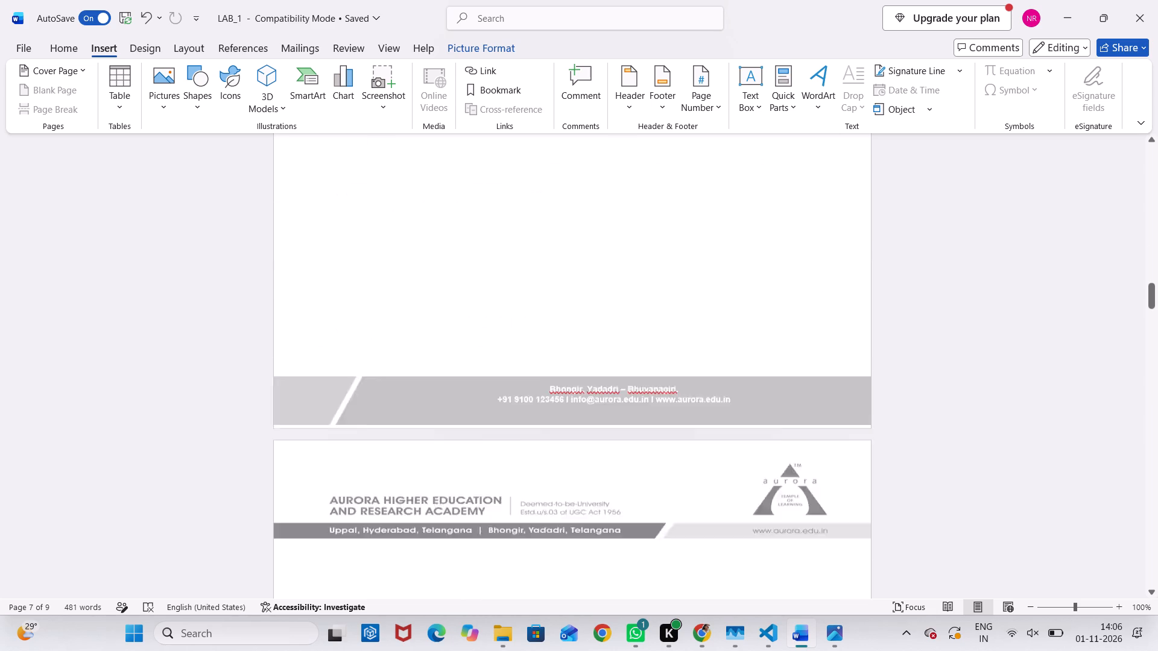
scroll(507, 459, "down", 8)
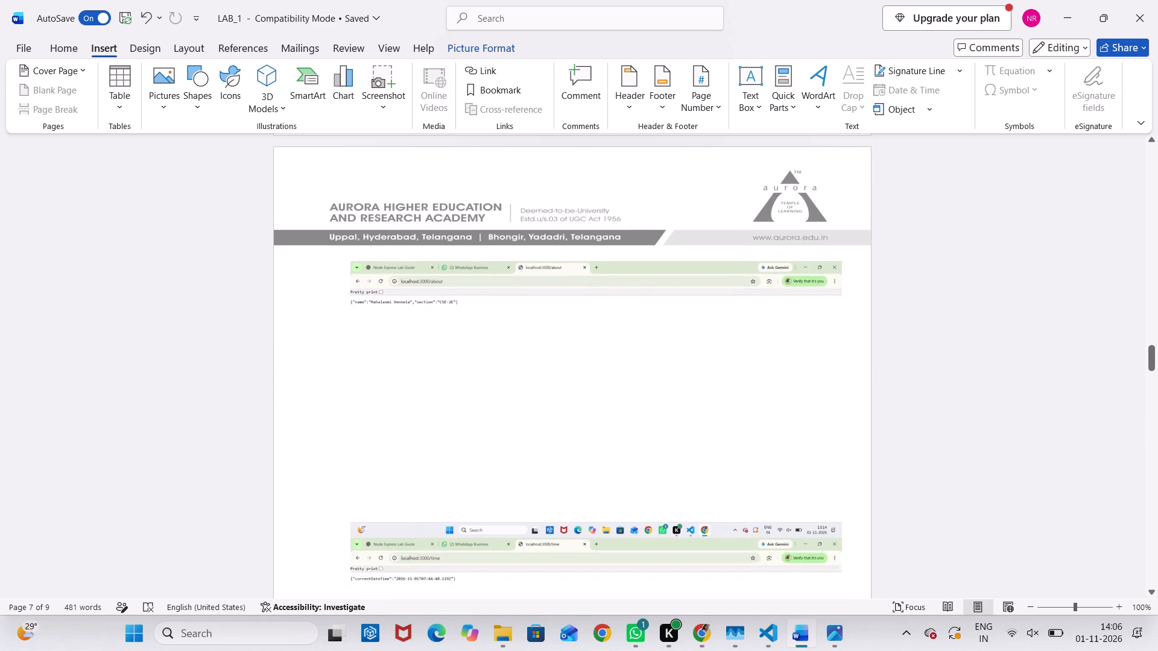
scroll(507, 459, "down", 6)
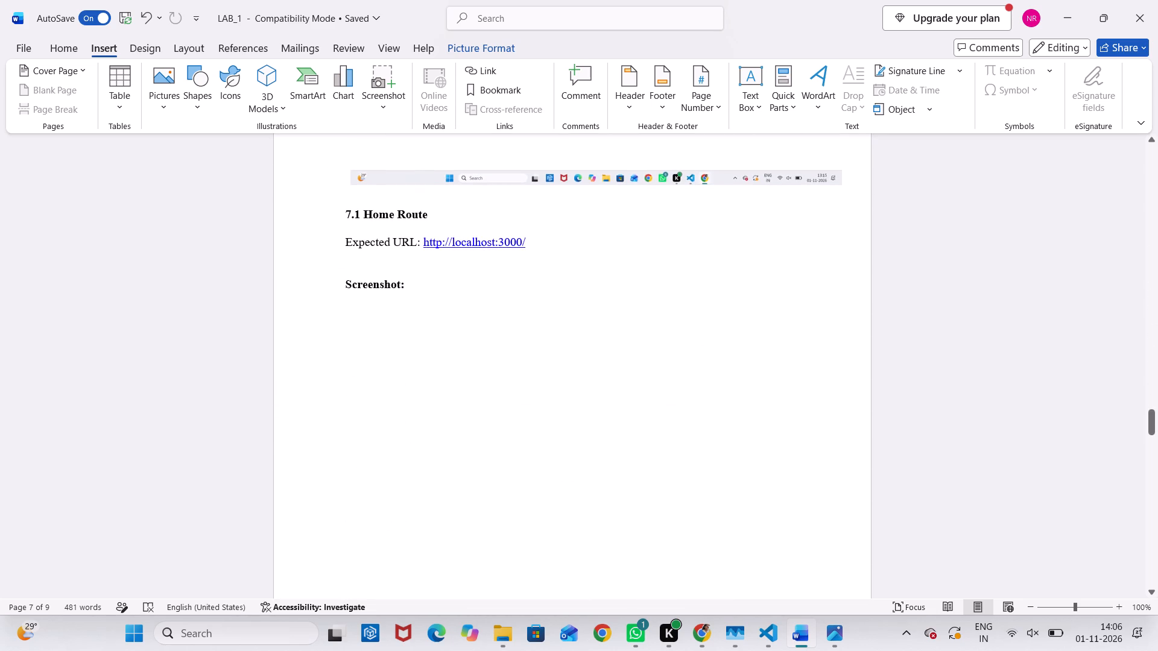
scroll(507, 459, "down", 7)
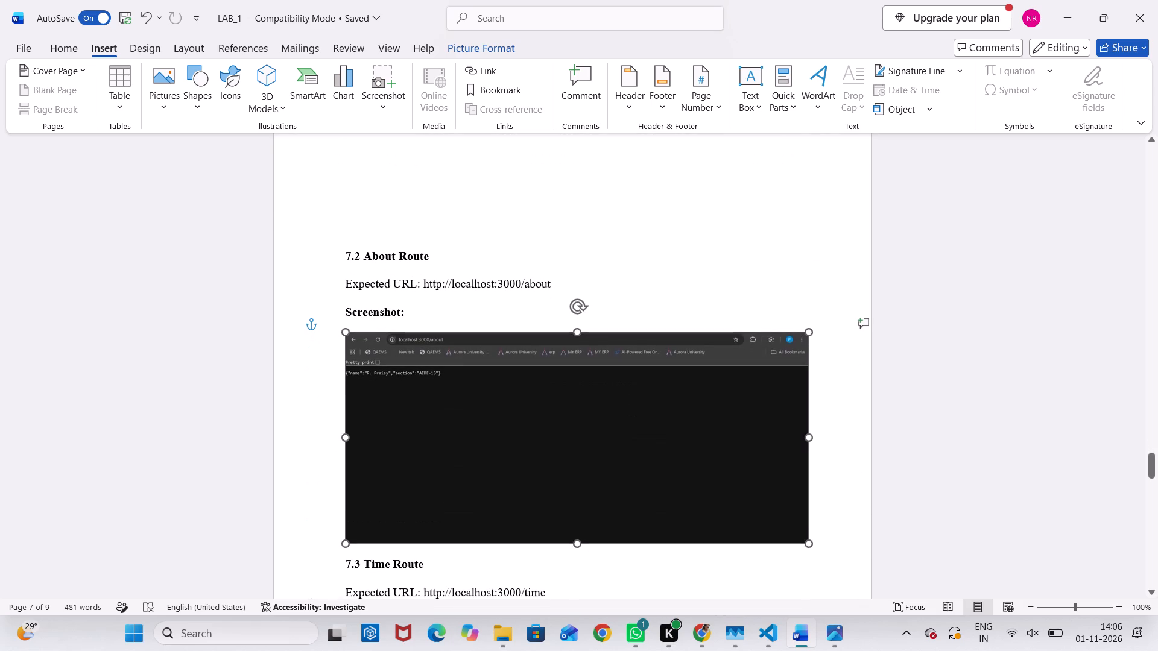
left_click(507, 459)
scroll(504, 445, "up", 3)
scroll(504, 445, "down", 1)
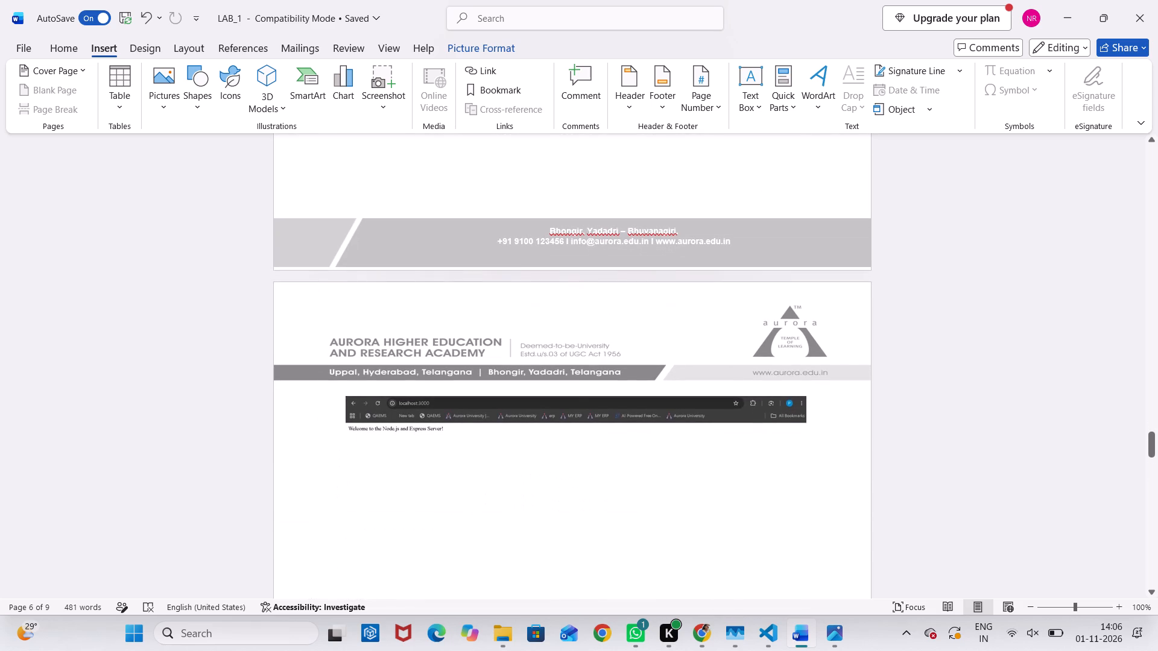
left_click(470, 431)
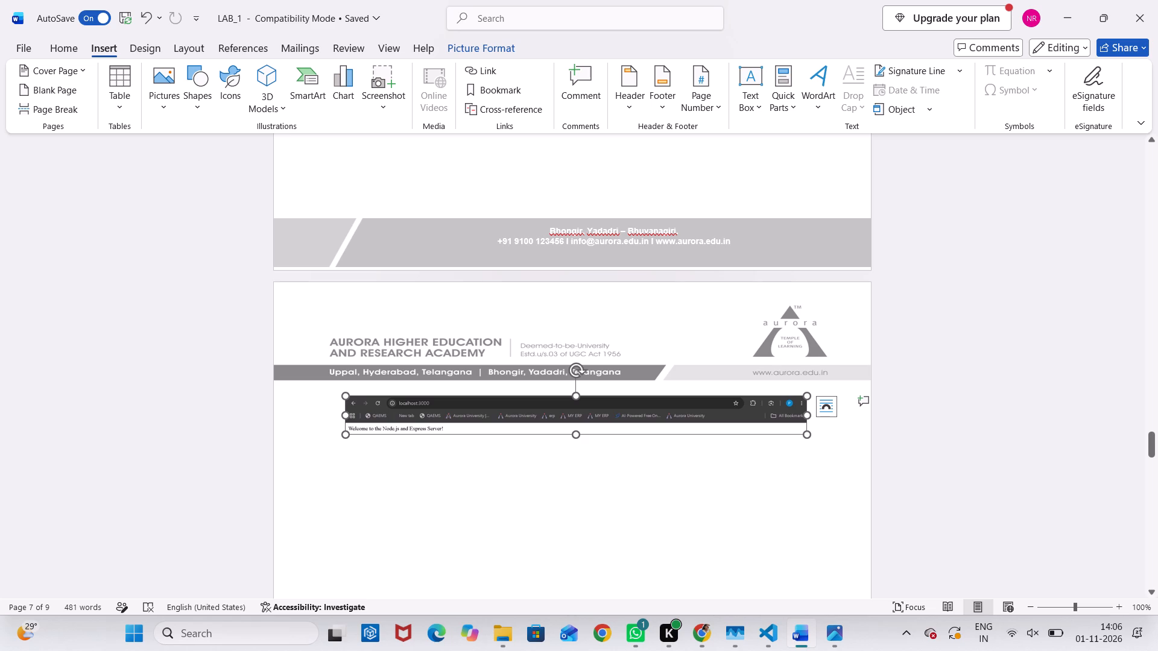
scroll(670, 431, "up", 3)
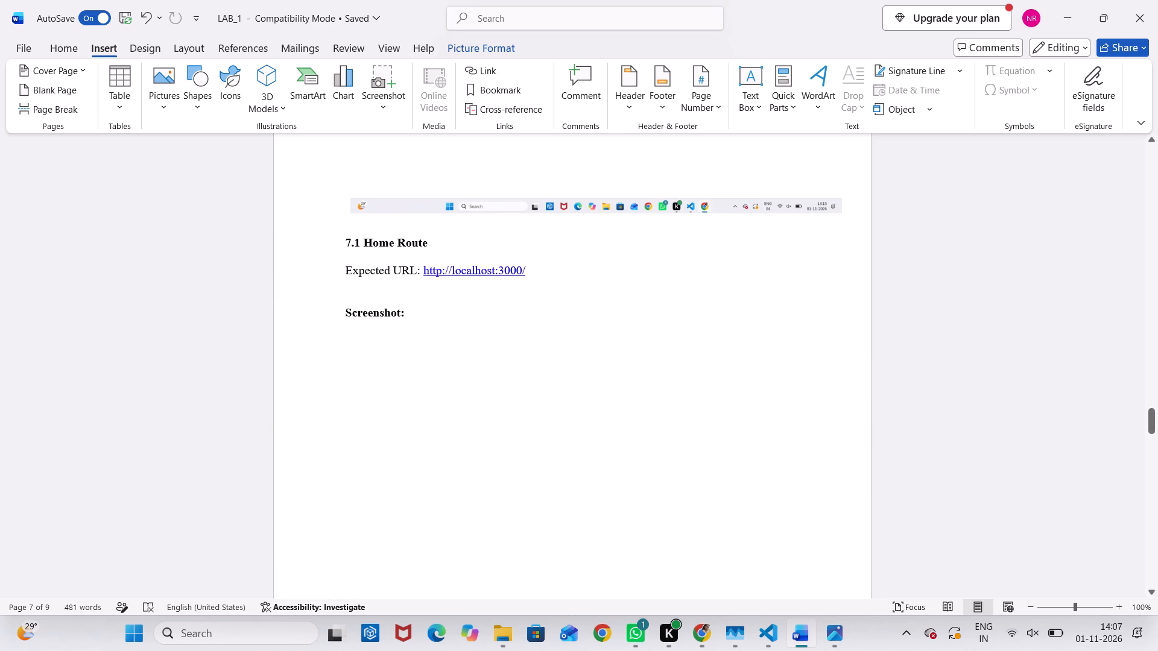
Start a new line directly below the Screenshot label under 7.1 Home Route.
left_click(362, 350)
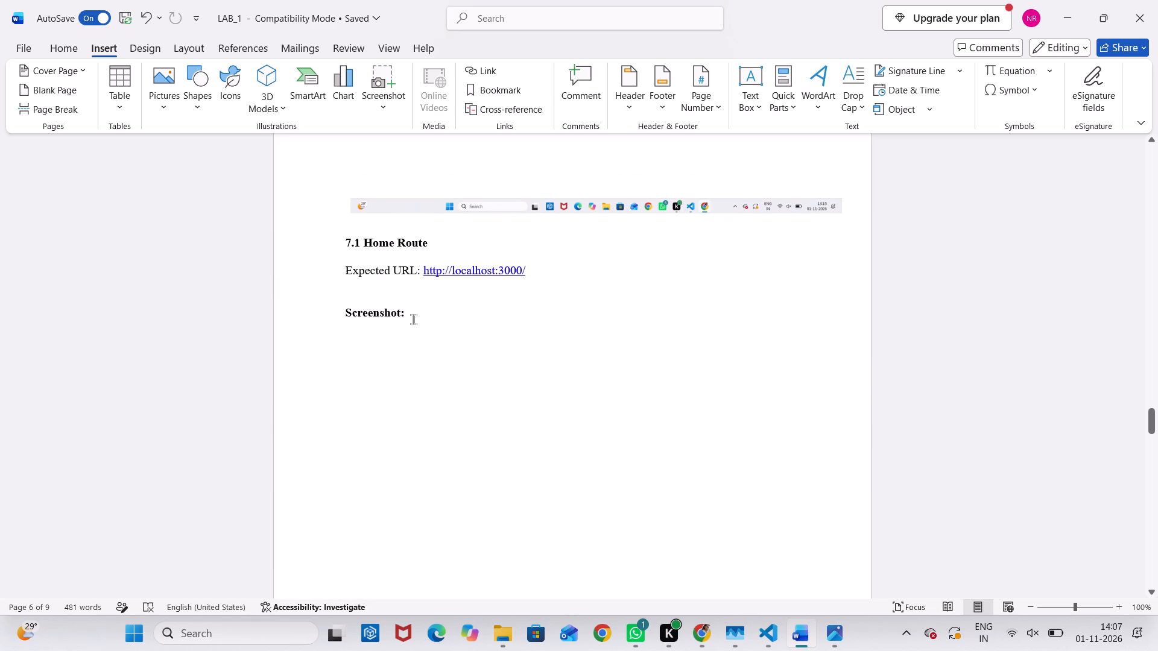
left_click(413, 319)
key("Return")
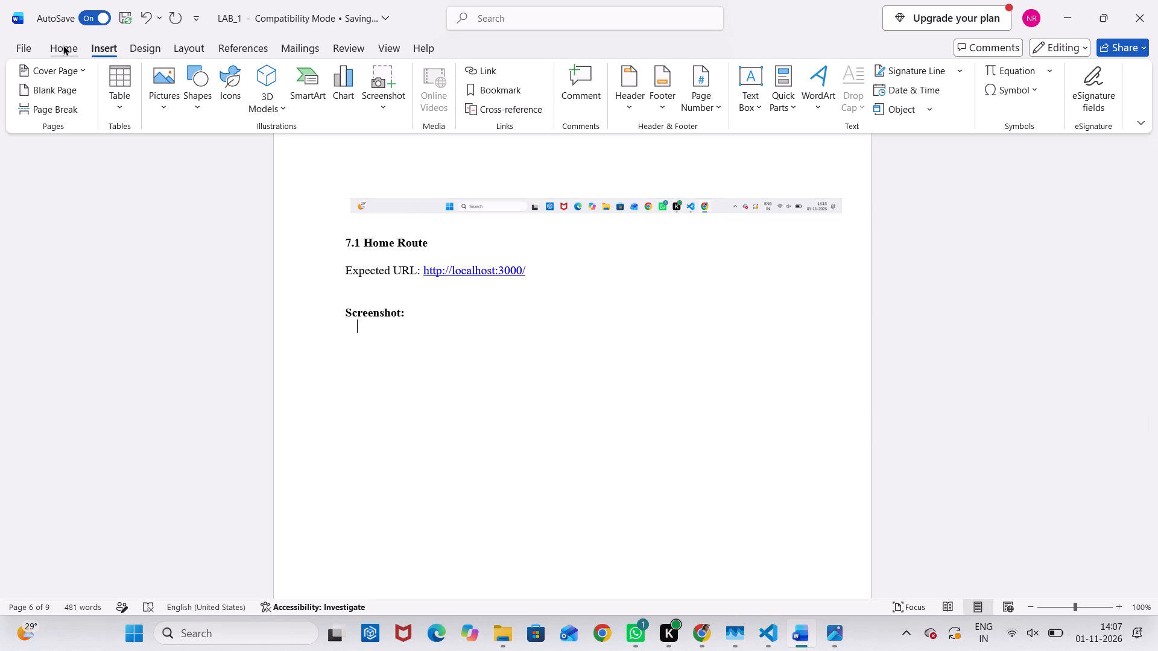
left_click(160, 89)
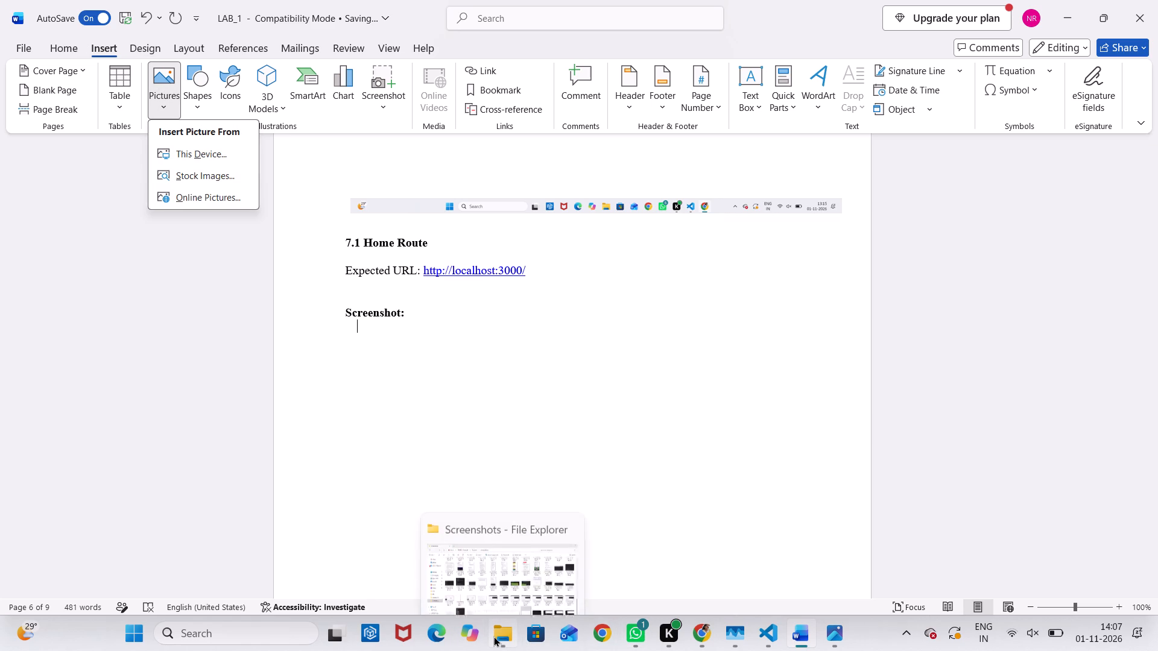
left_click(515, 557)
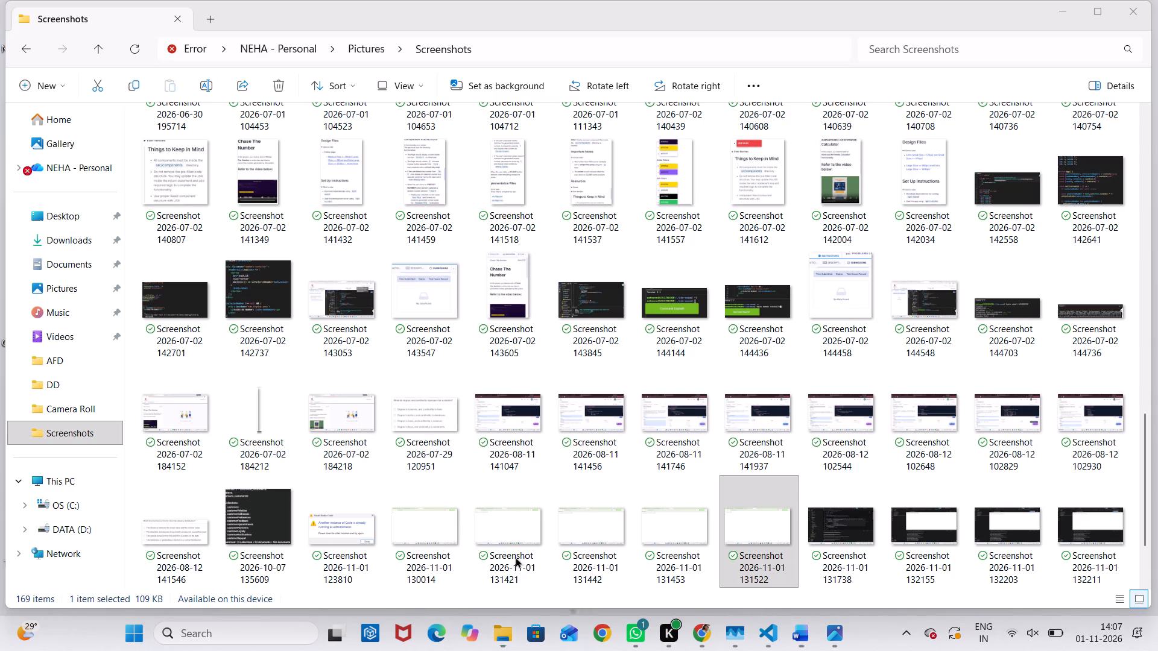
double_click(422, 527)
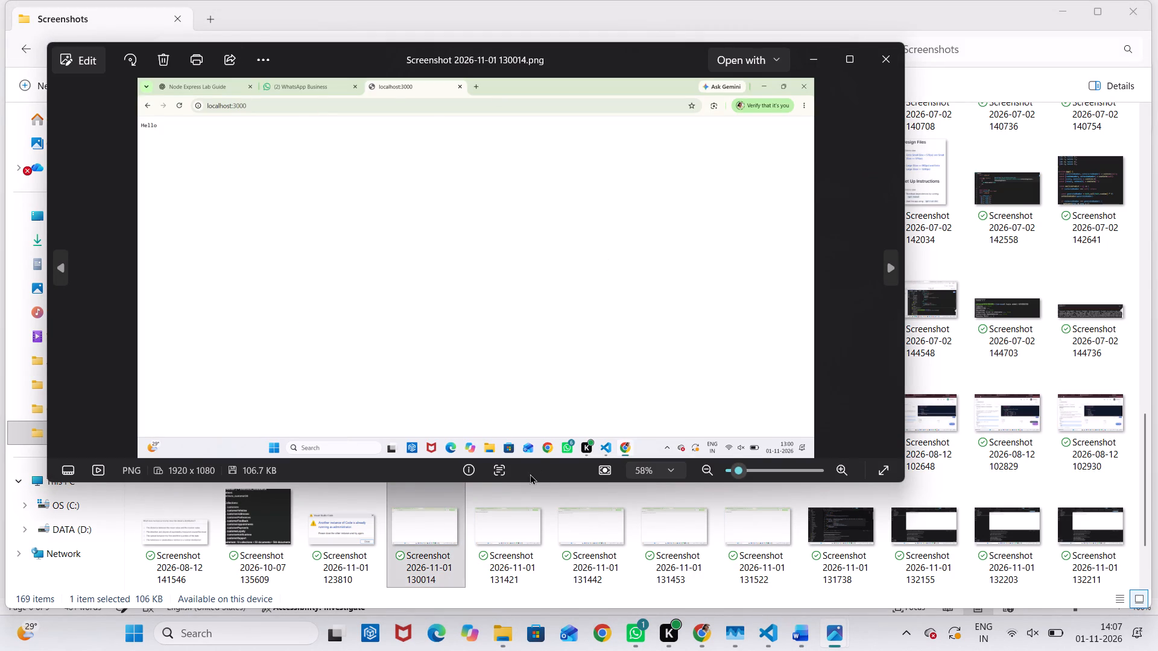
double_click(518, 523)
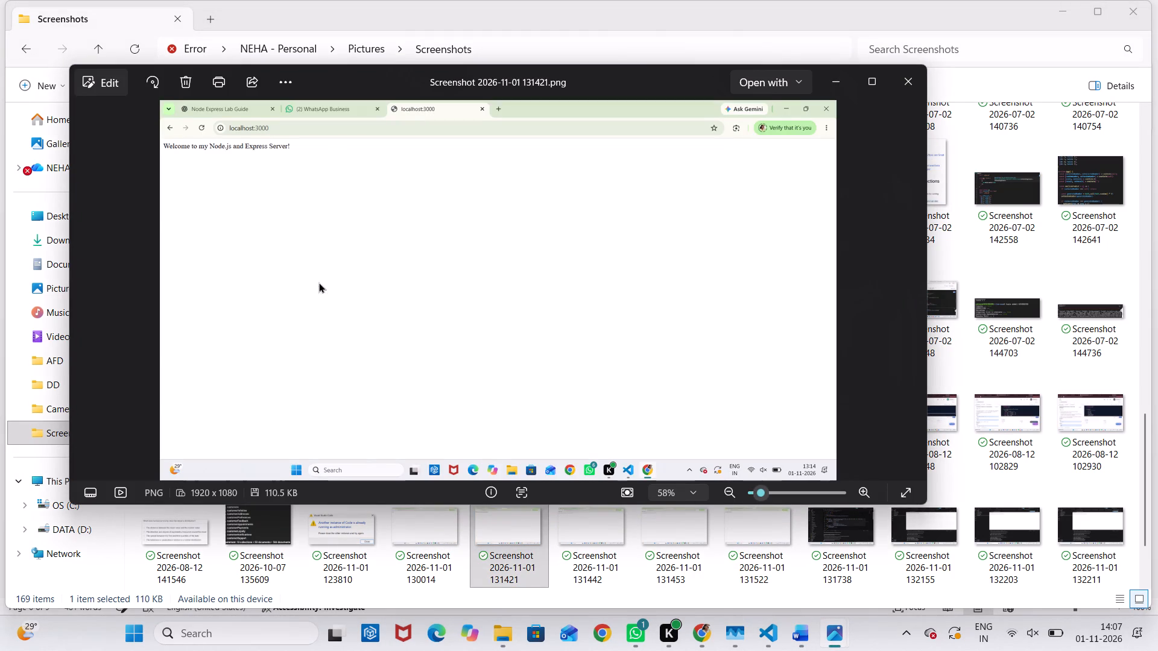
left_click(279, 89)
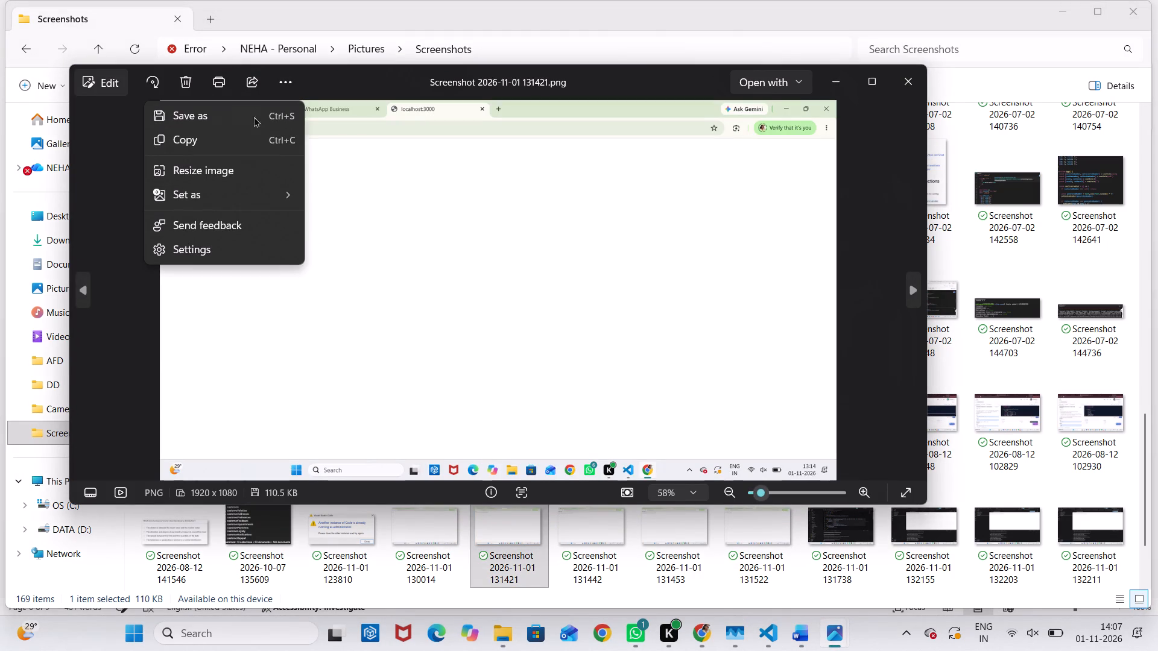
left_click(221, 142)
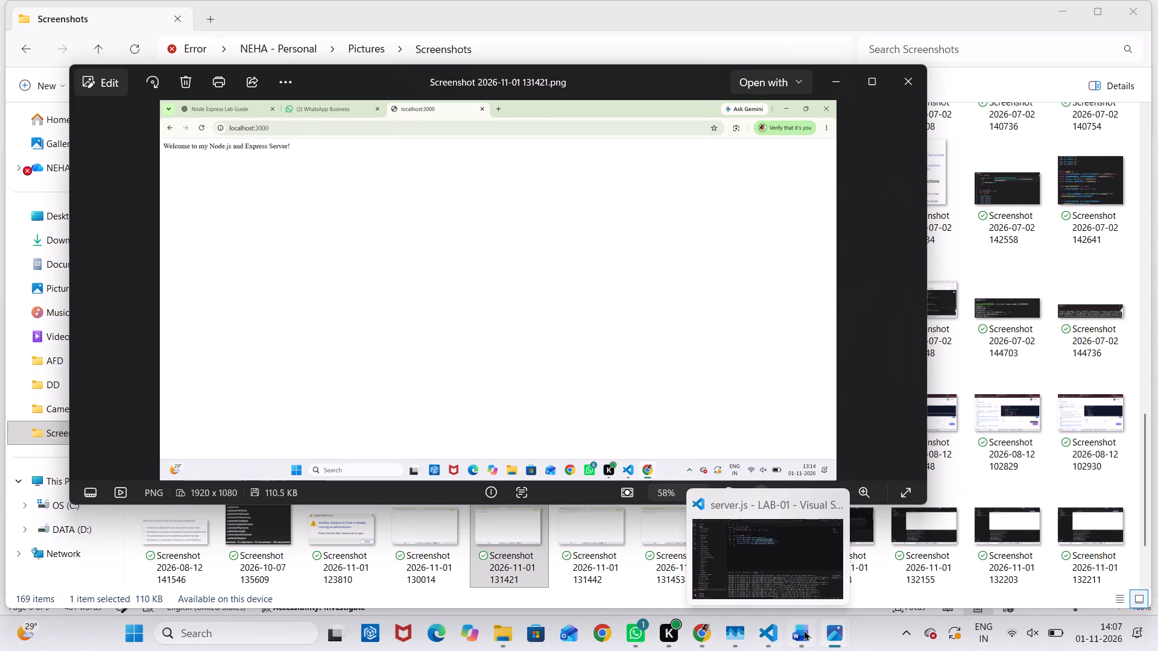
Switch to the Word report and paste the copied screenshot on the new line under the 7.1 Home Route Screenshot label.
left_click(814, 577)
scroll(634, 524, "down", 5)
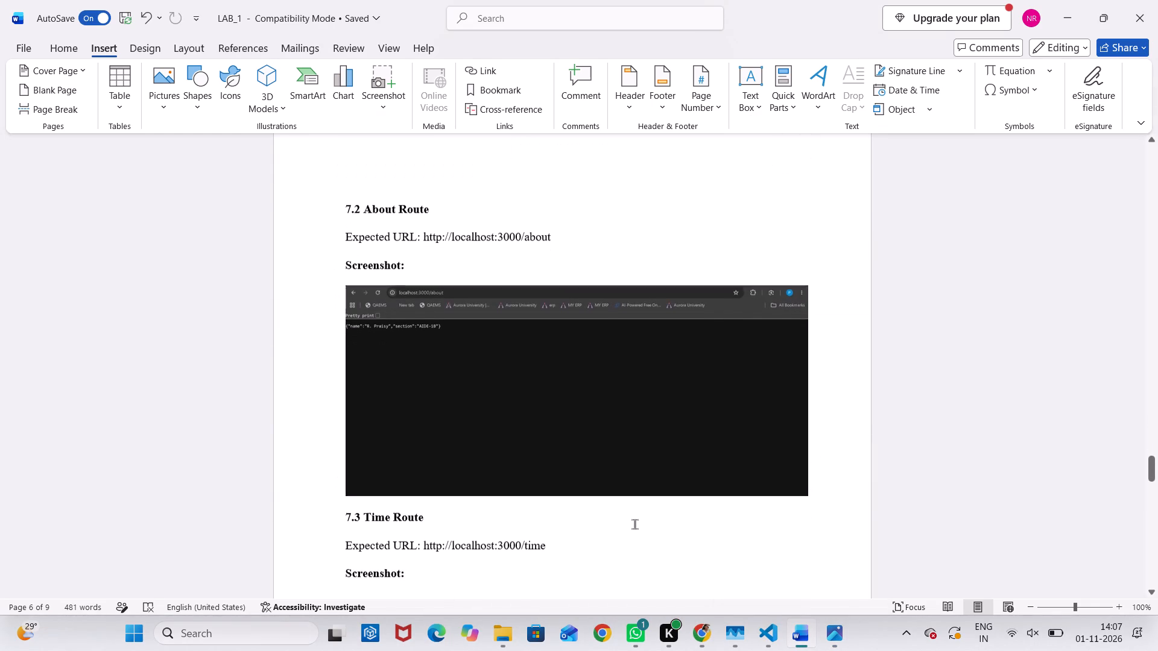
scroll(634, 524, "up", 1)
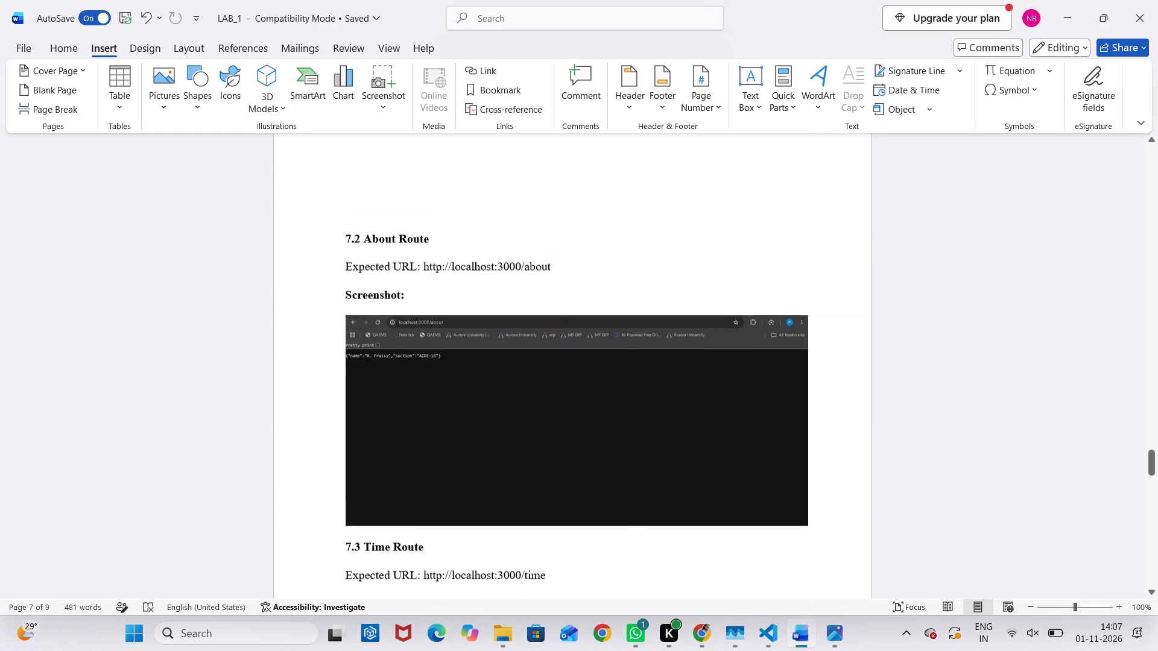
scroll(634, 524, "up", 2)
scroll(490, 463, "up", 1)
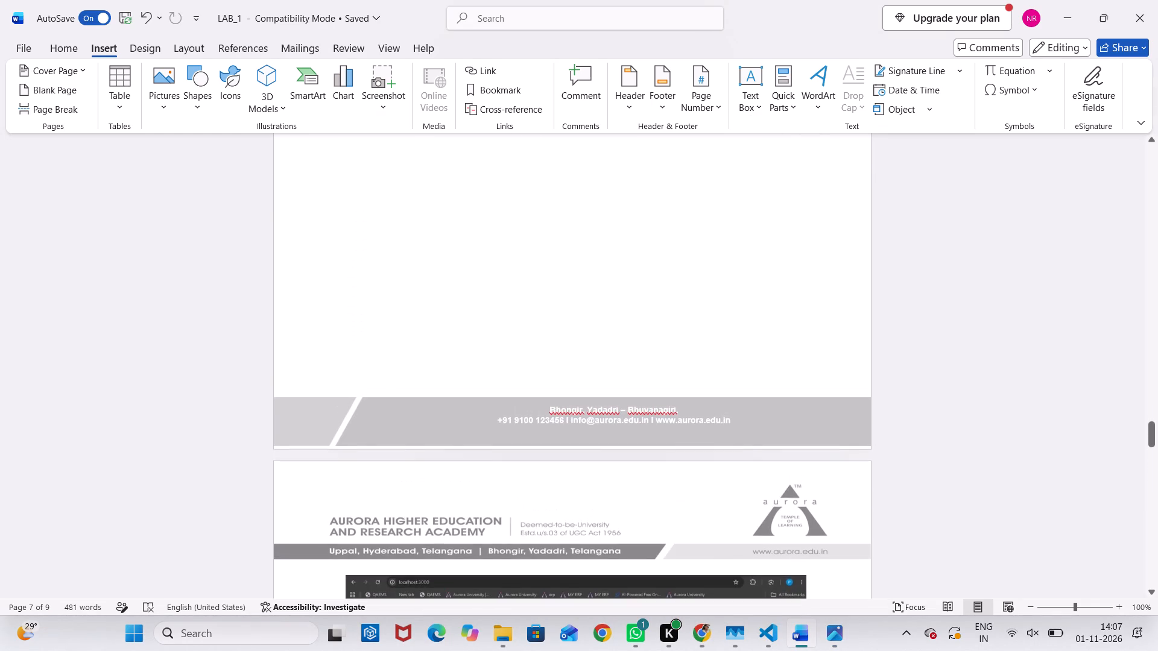
scroll(427, 253, "up", 1)
key("ctrl+v")
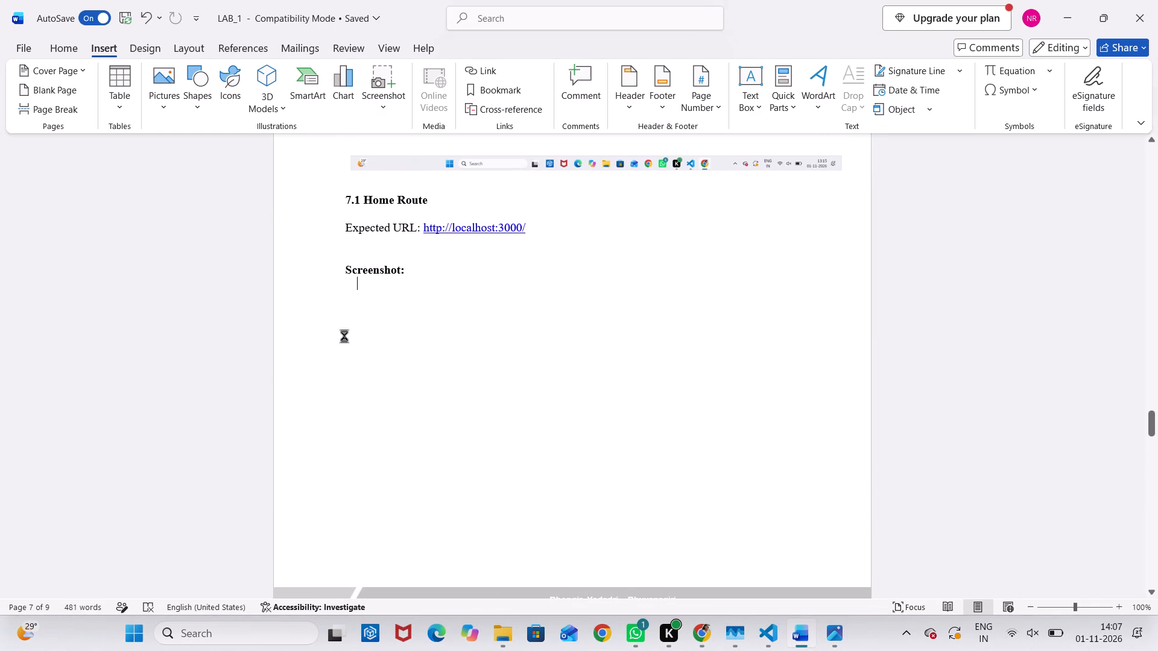
Delete the old home-route output screenshot above the 7.2 About Route heading.
scroll(487, 406, "down", 2)
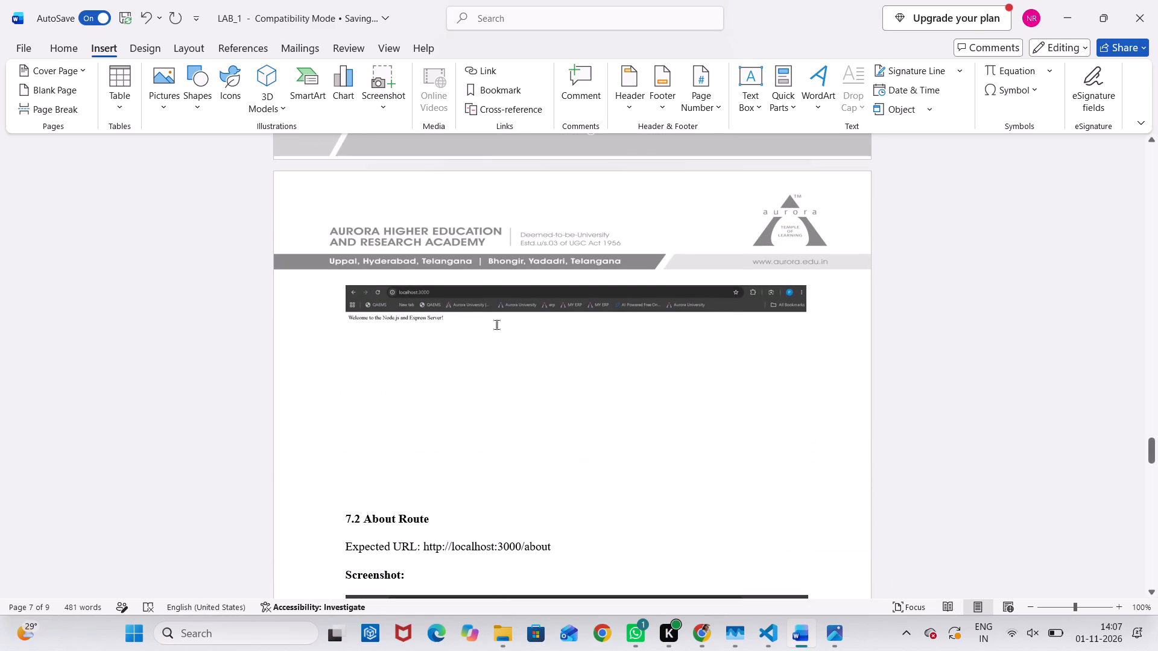
left_click(496, 324)
left_click(455, 306)
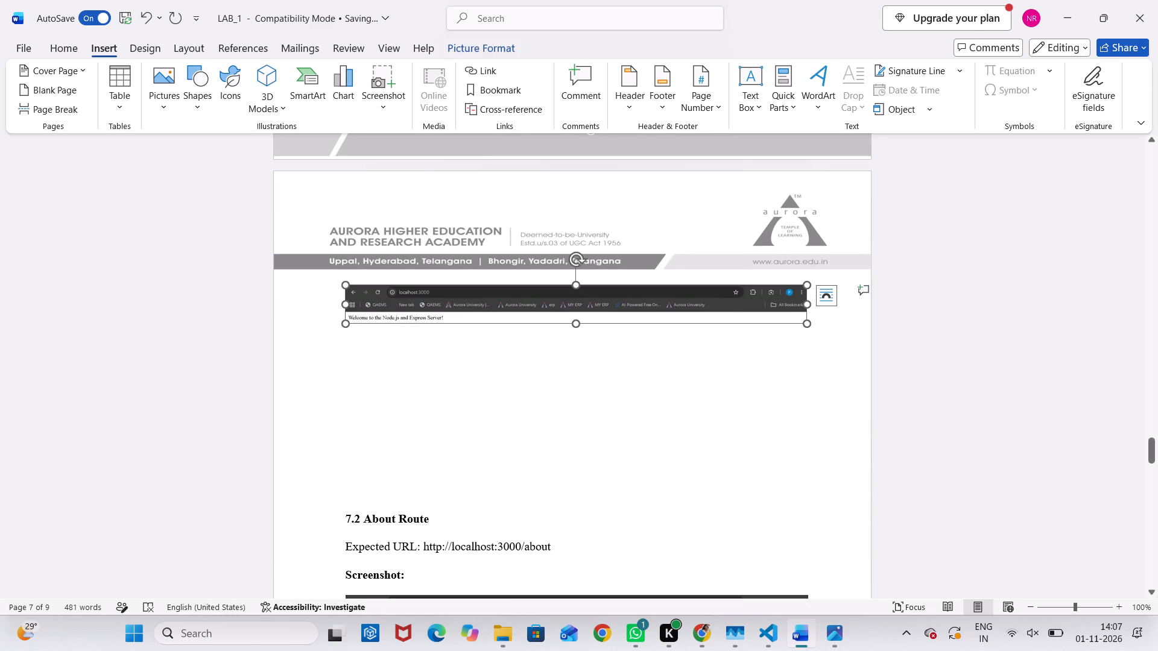
key("BackSpace")
Remove the blank lines left above the 7.2 About Route heading.
left_click(379, 398)
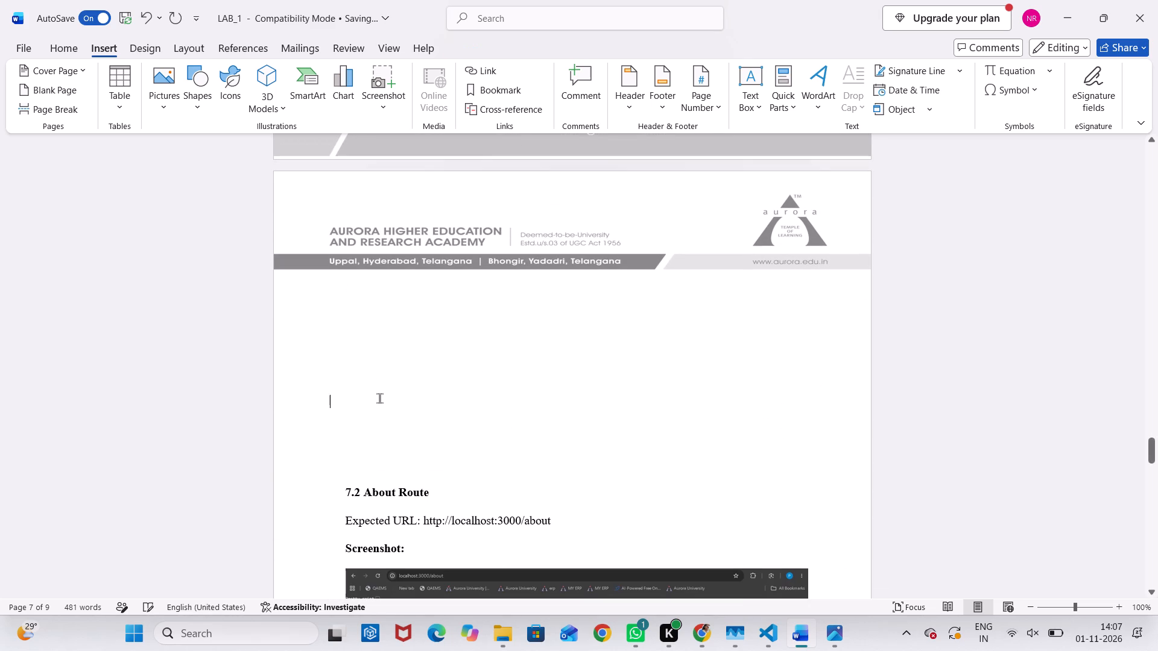
key("BackSpace")
key("BackSpace")
key("BackSpace")
key("BackSpace")
key("BackSpace")
key("BackSpace")
key("BackSpace")
key("BackSpace")
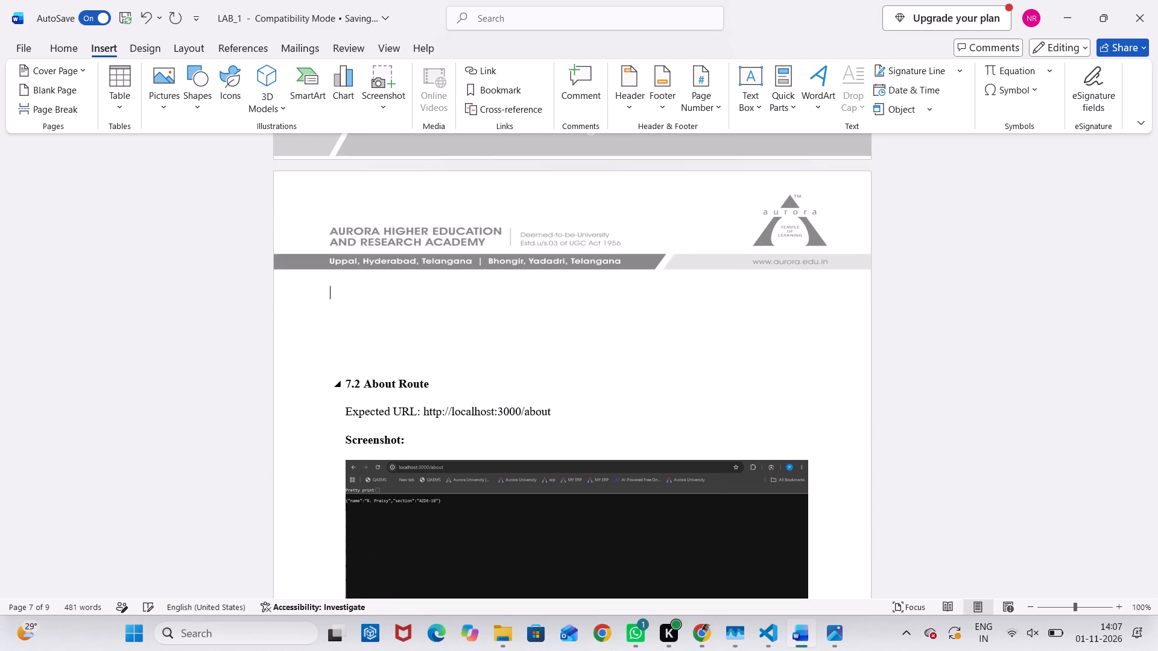
key("BackSpace")
scroll(491, 511, "down", 1)
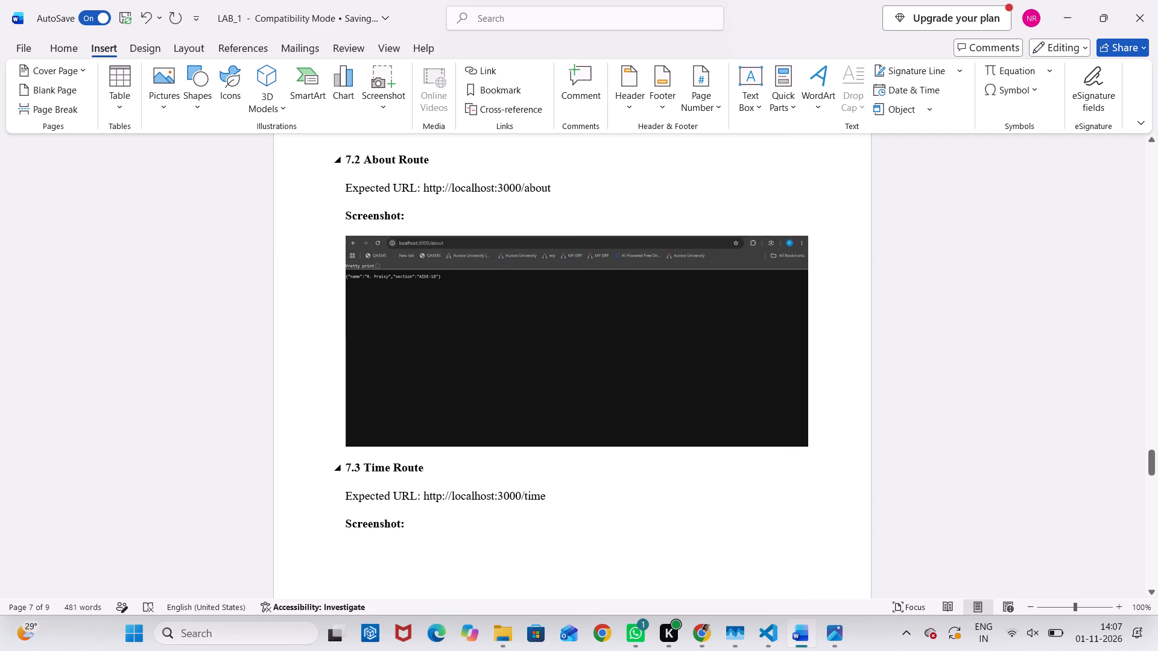
left_click(466, 340)
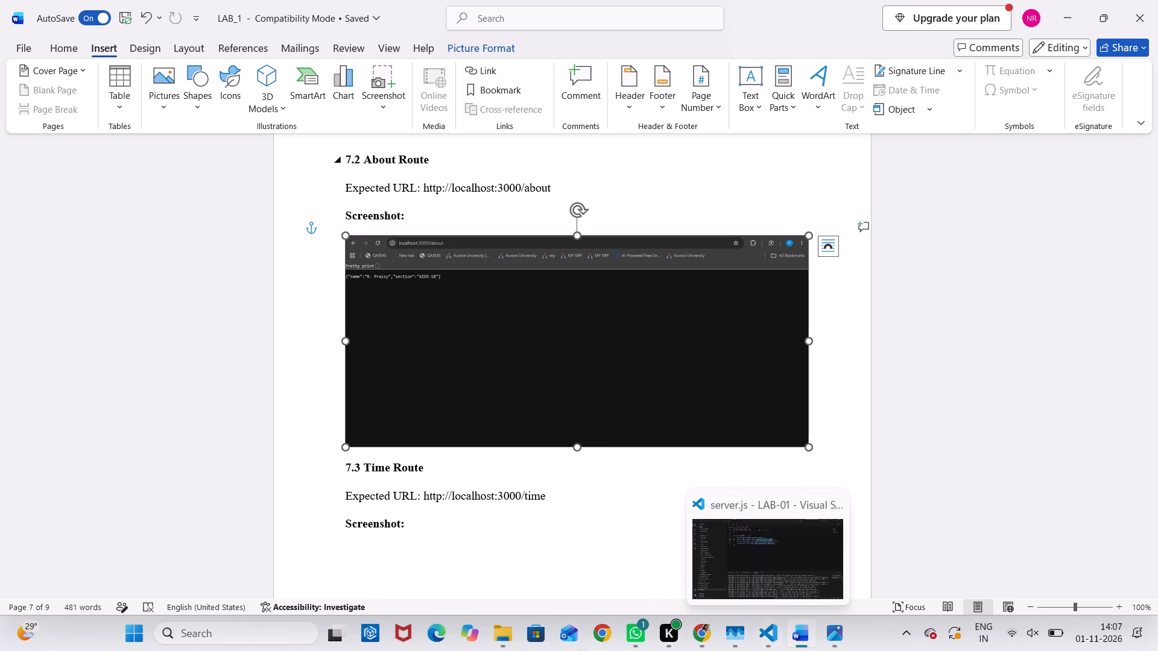
left_click(518, 572)
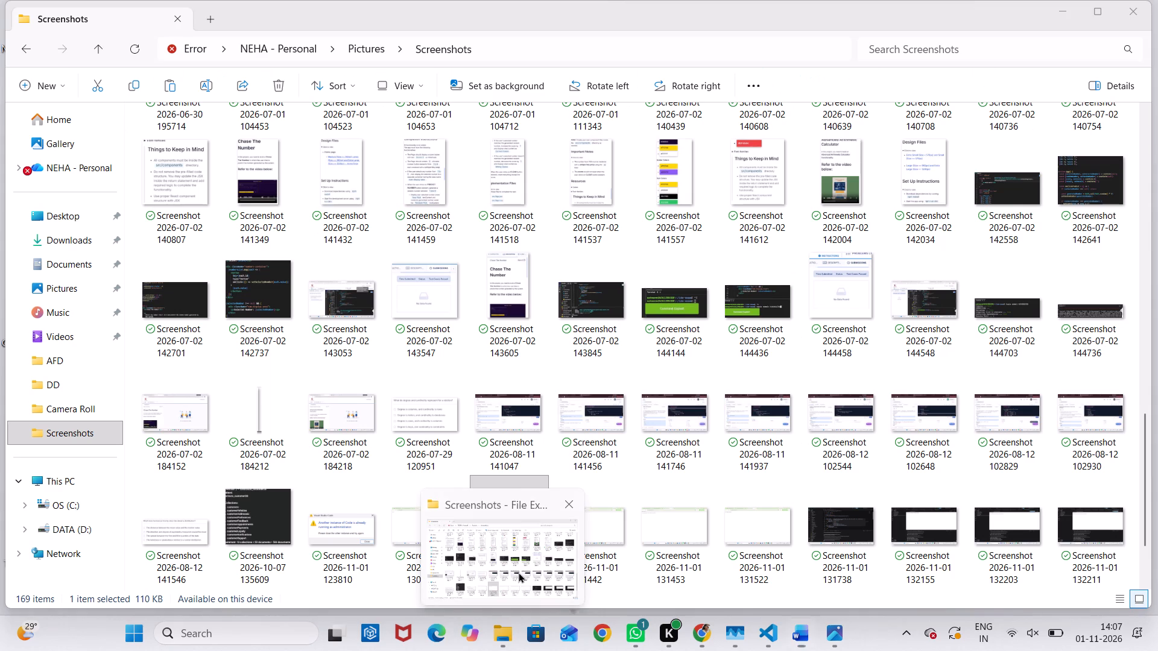
double_click(590, 530)
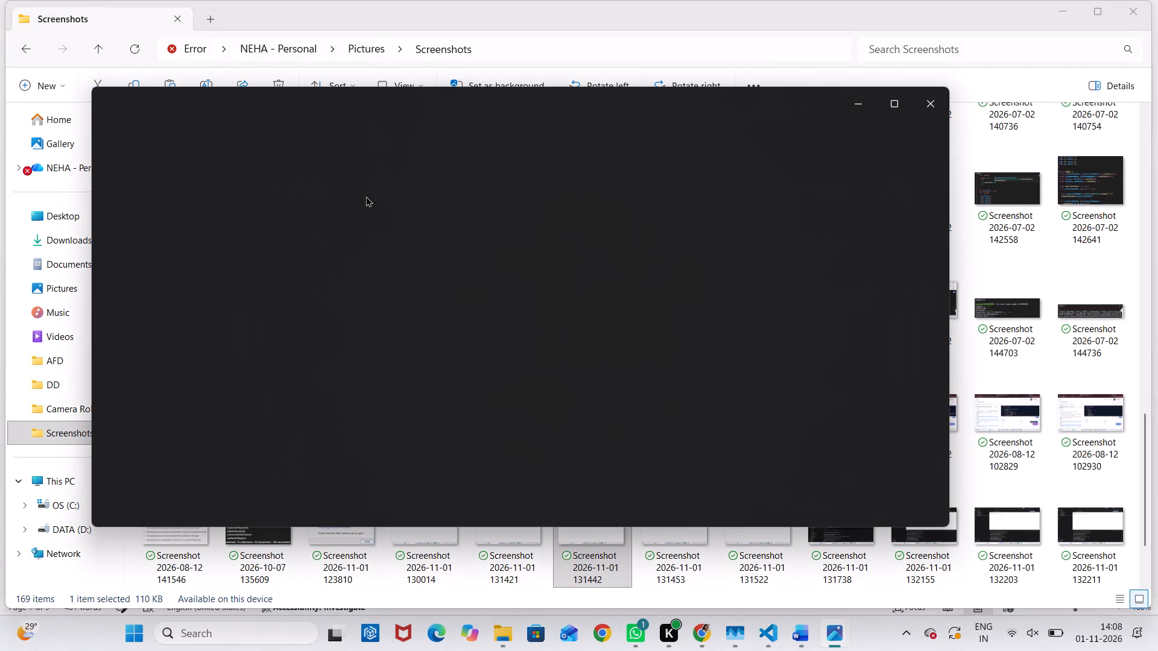
left_click(309, 102)
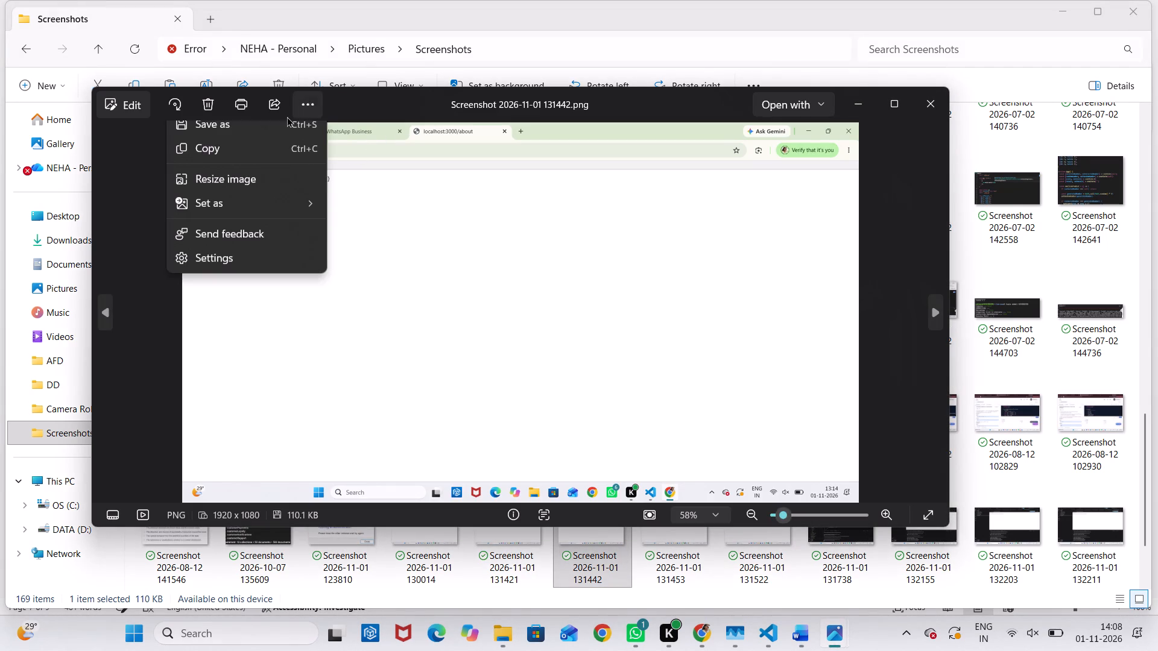
left_click_drag(244, 175, 256, 162)
left_click(256, 162)
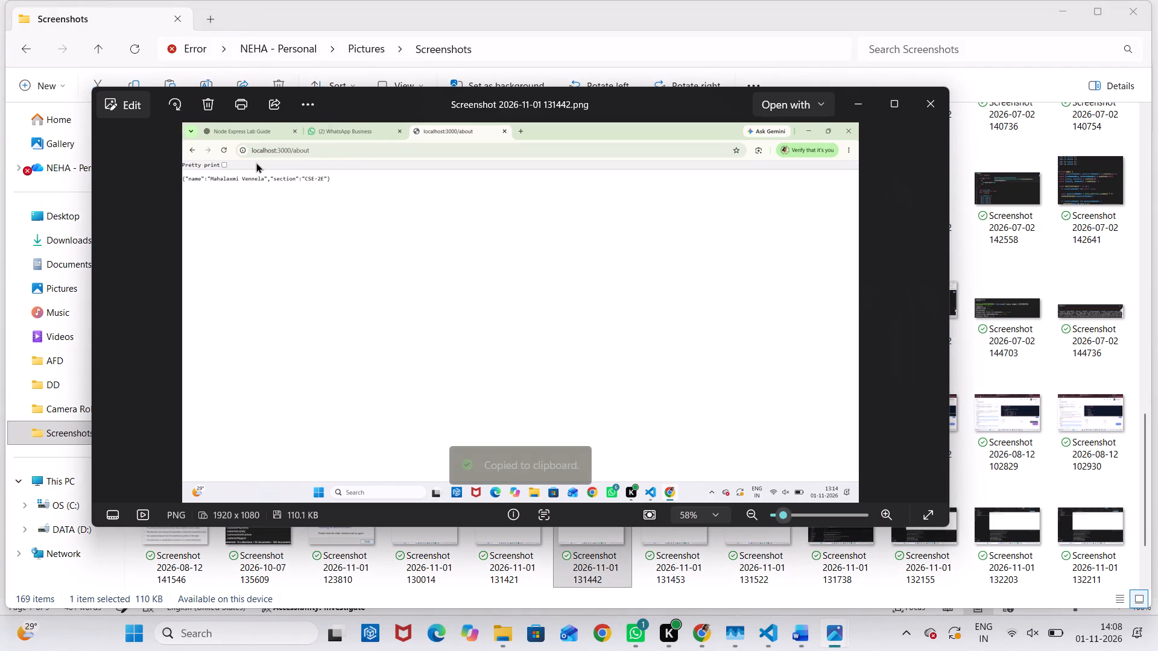
left_click(810, 583)
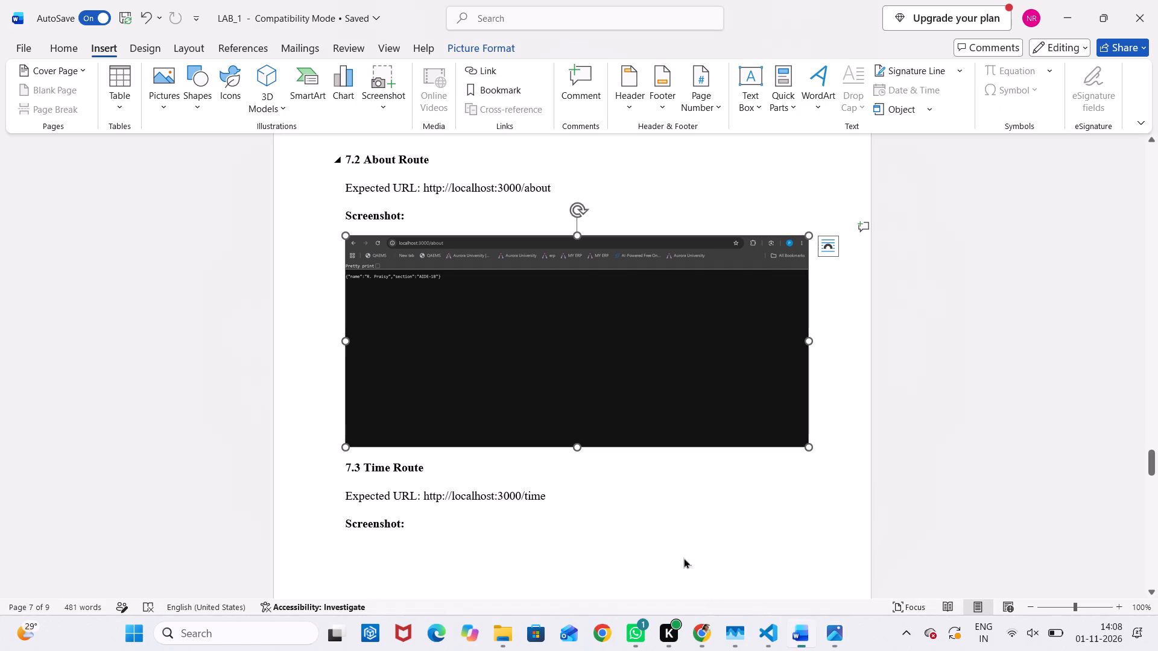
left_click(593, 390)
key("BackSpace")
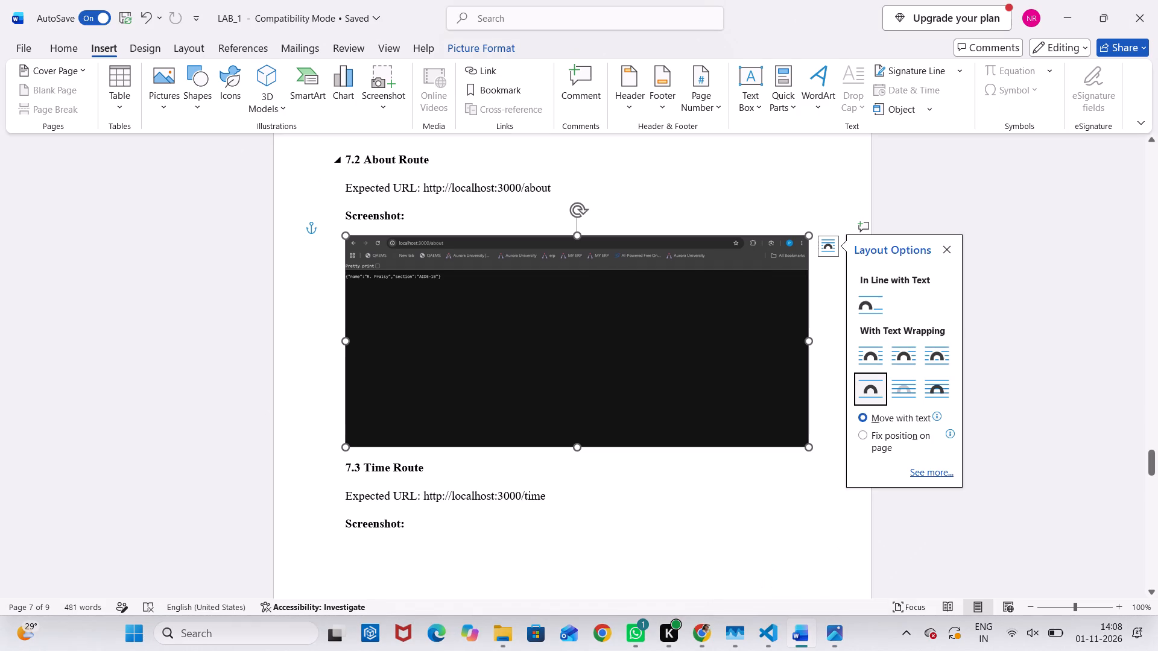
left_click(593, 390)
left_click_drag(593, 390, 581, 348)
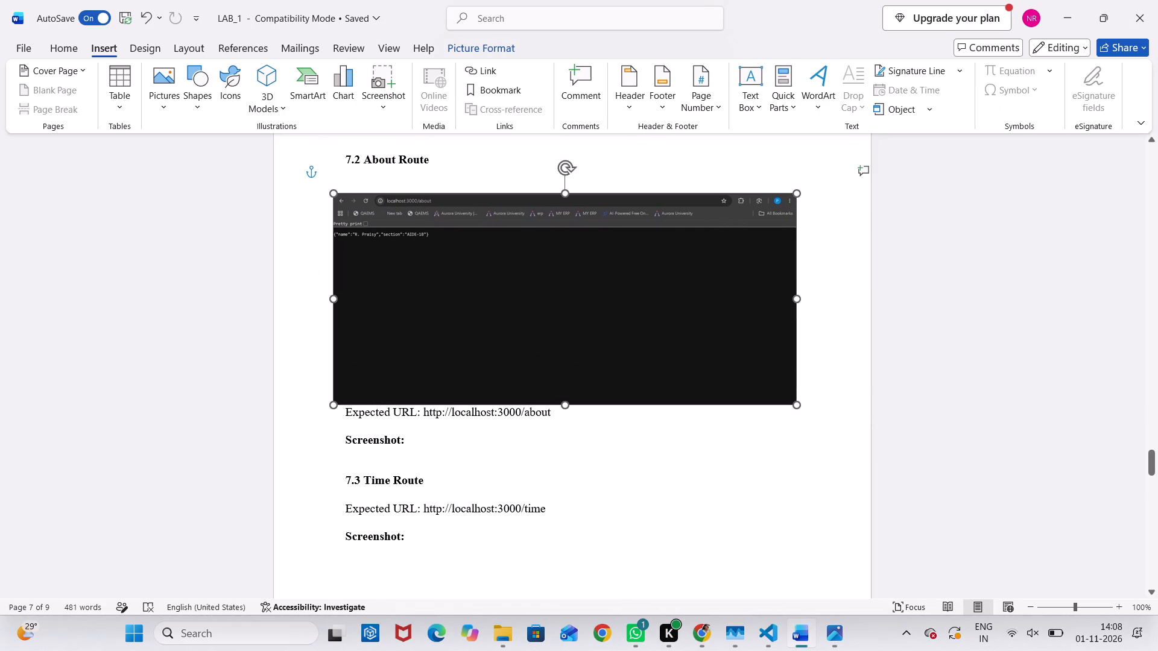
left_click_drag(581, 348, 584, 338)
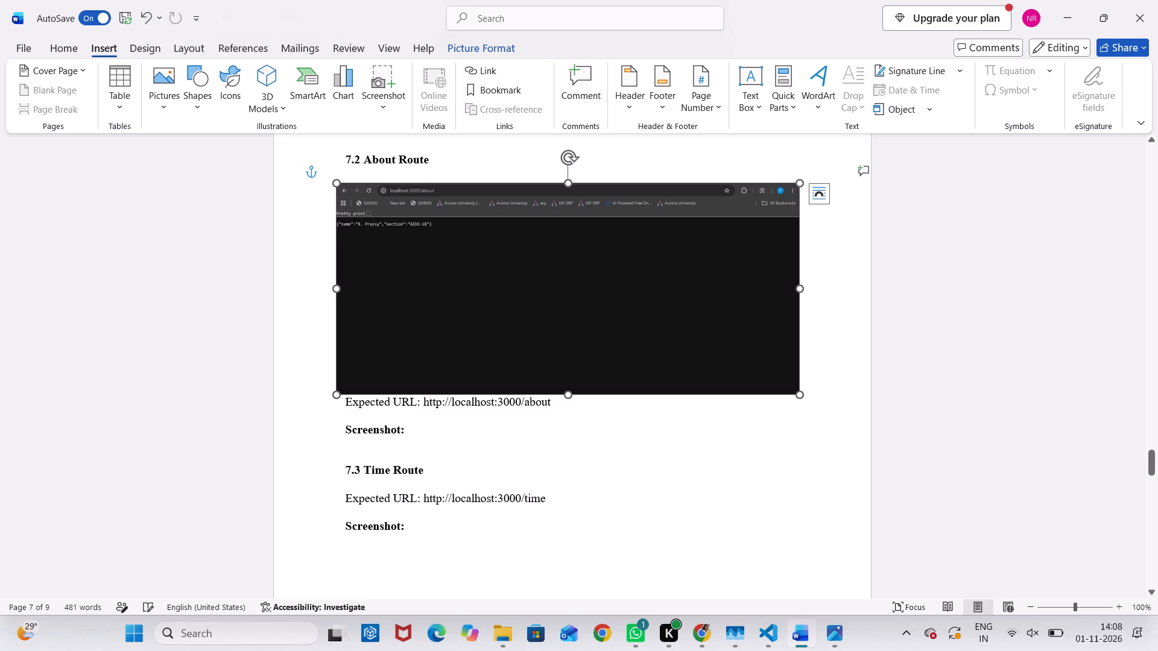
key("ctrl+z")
Replace the old dark screenshot under 7.2 About Route with the copied image.
left_click(584, 338)
key("BackSpace")
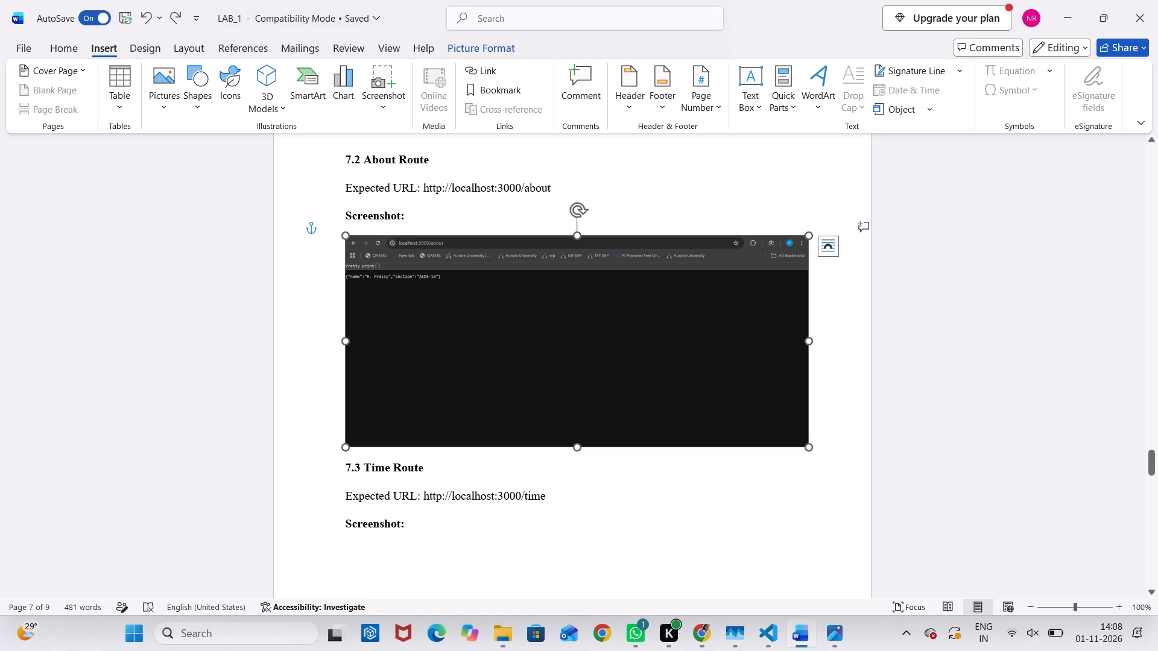
key("ctrl+v")
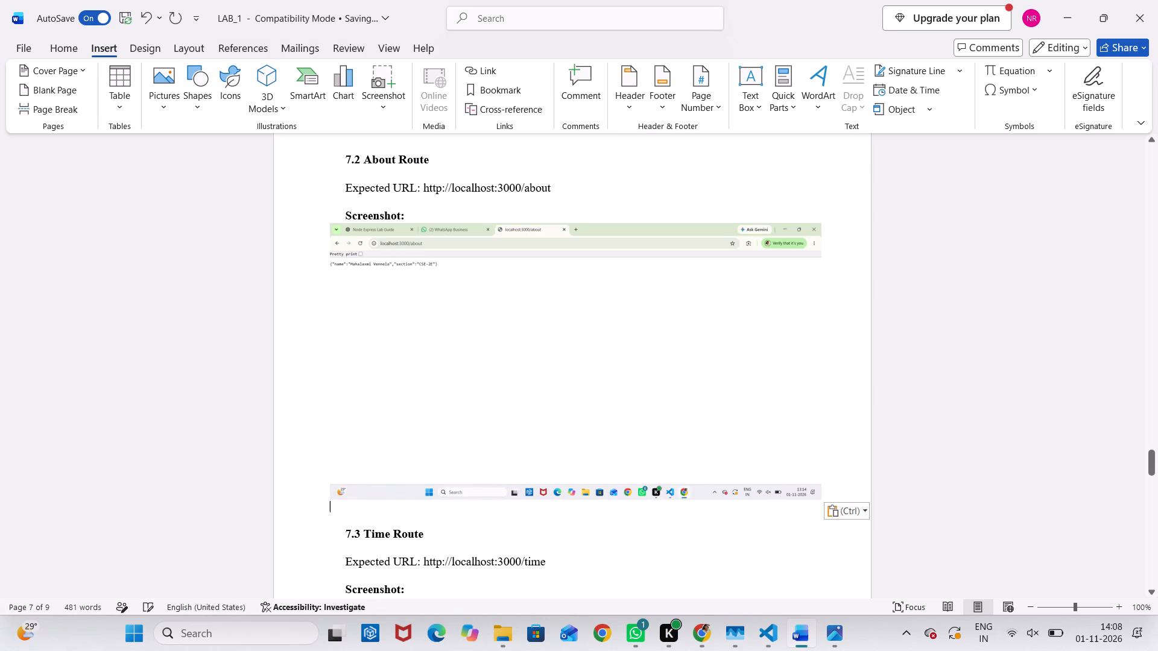
left_click_drag(425, 189, 494, 187)
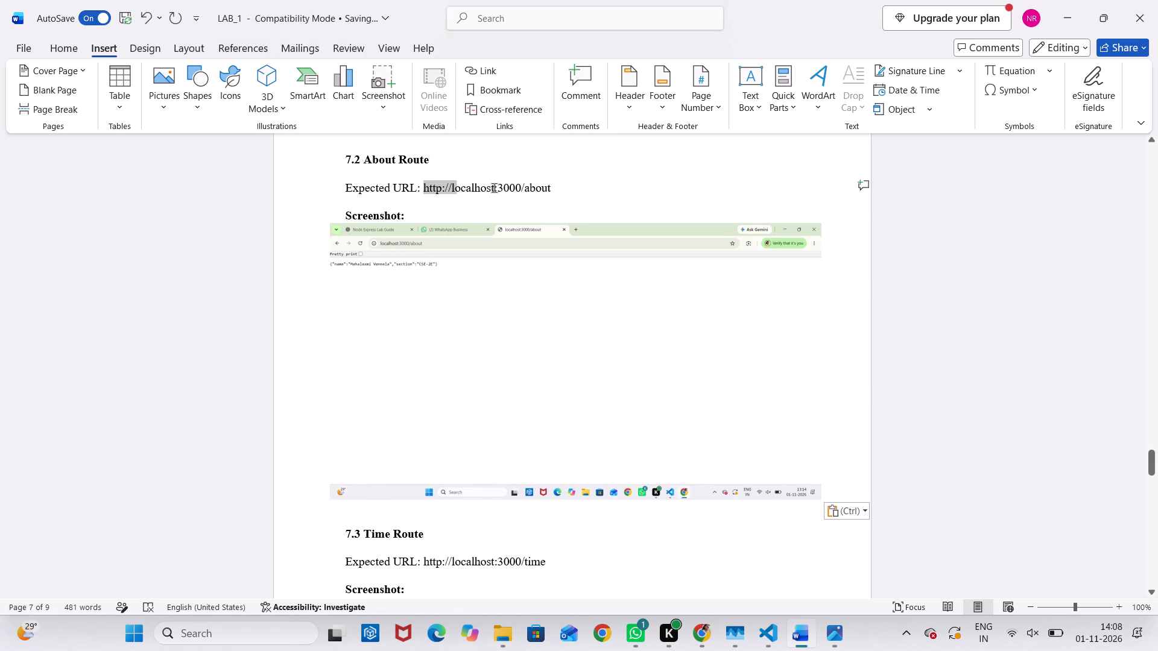
left_click_drag(494, 187, 558, 190)
key("BackSpace")
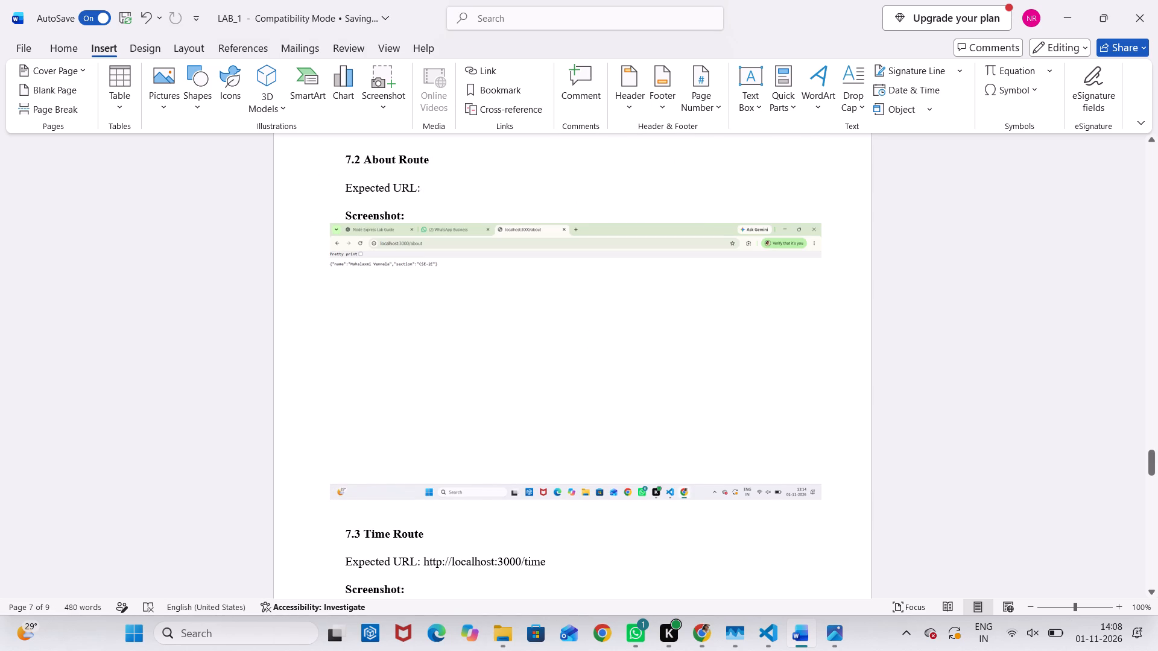
left_click(763, 593)
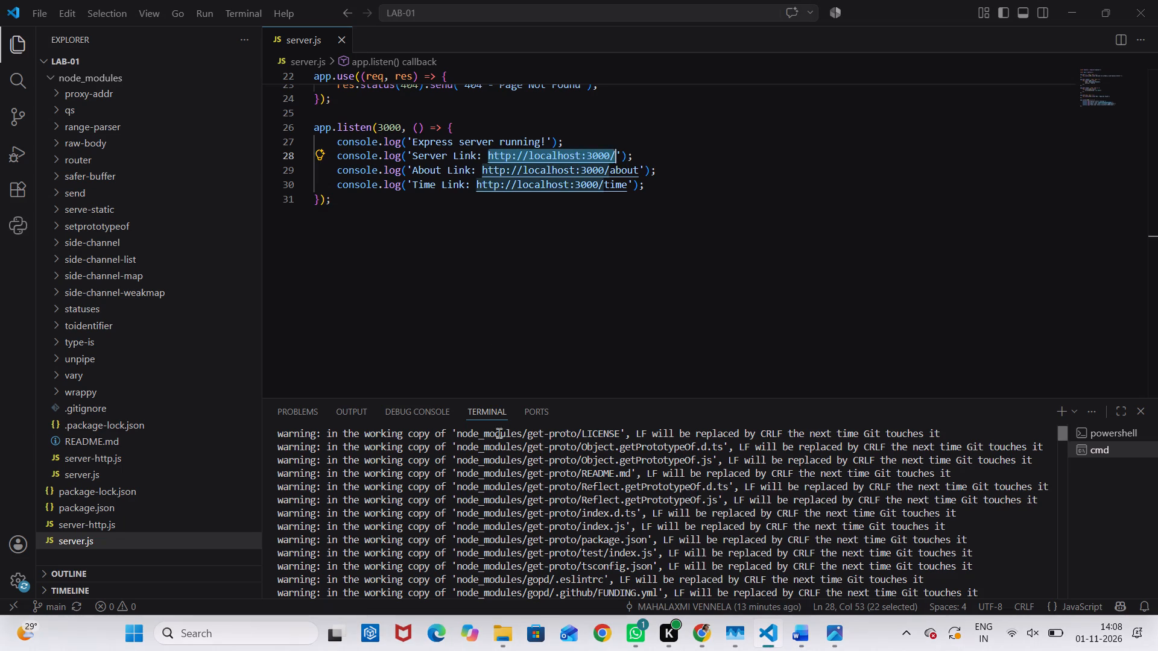
left_click(531, 250)
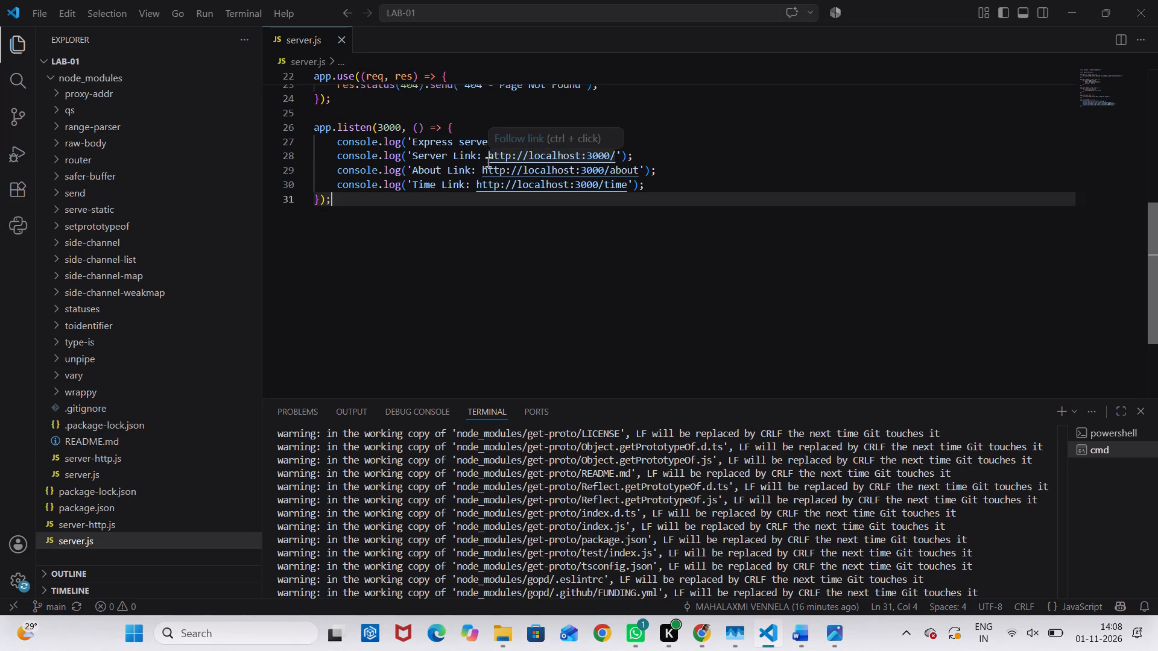
left_click_drag(478, 169, 638, 170)
key("ctrl+c")
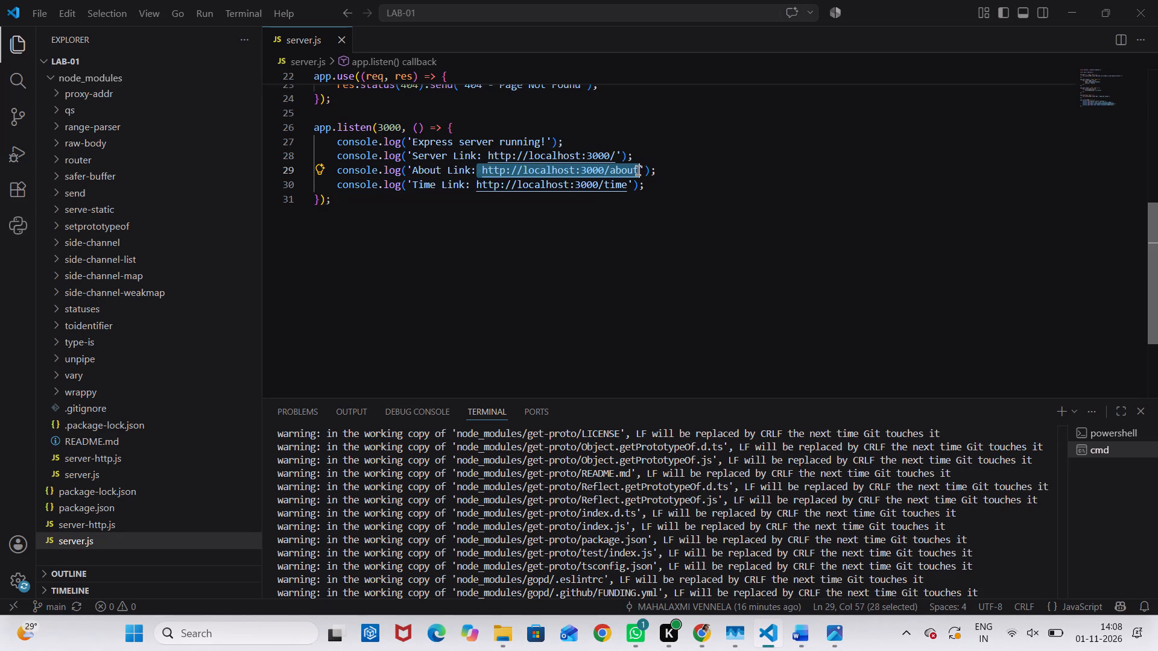
left_click(645, 288)
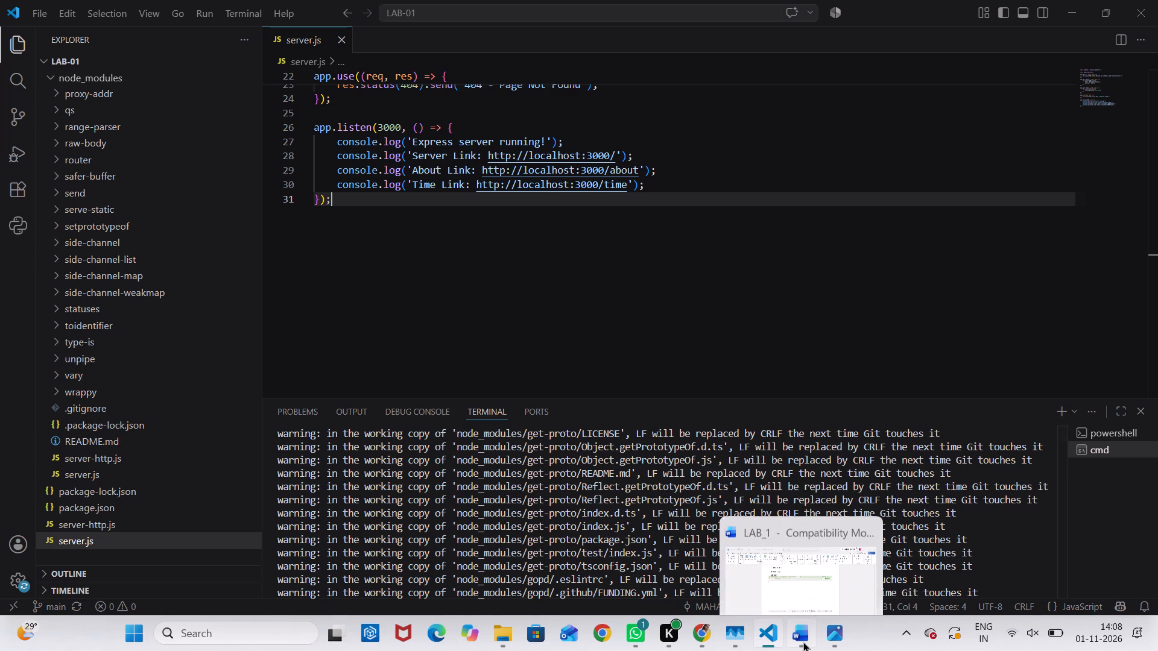
left_click(804, 590)
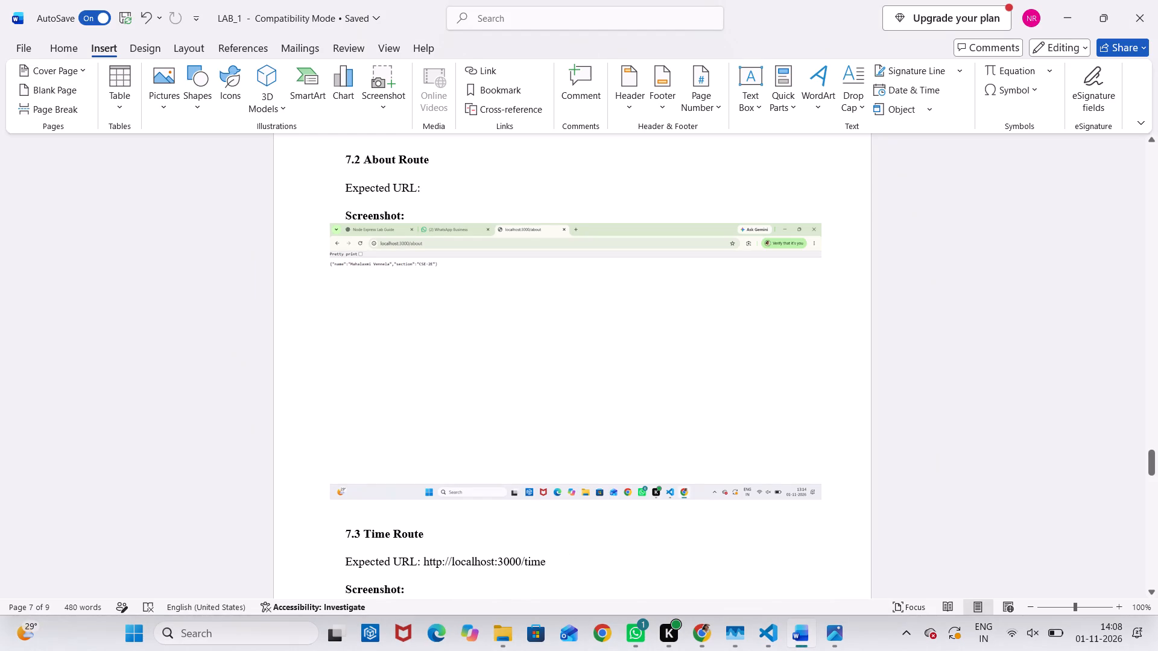
key("ctrl+v")
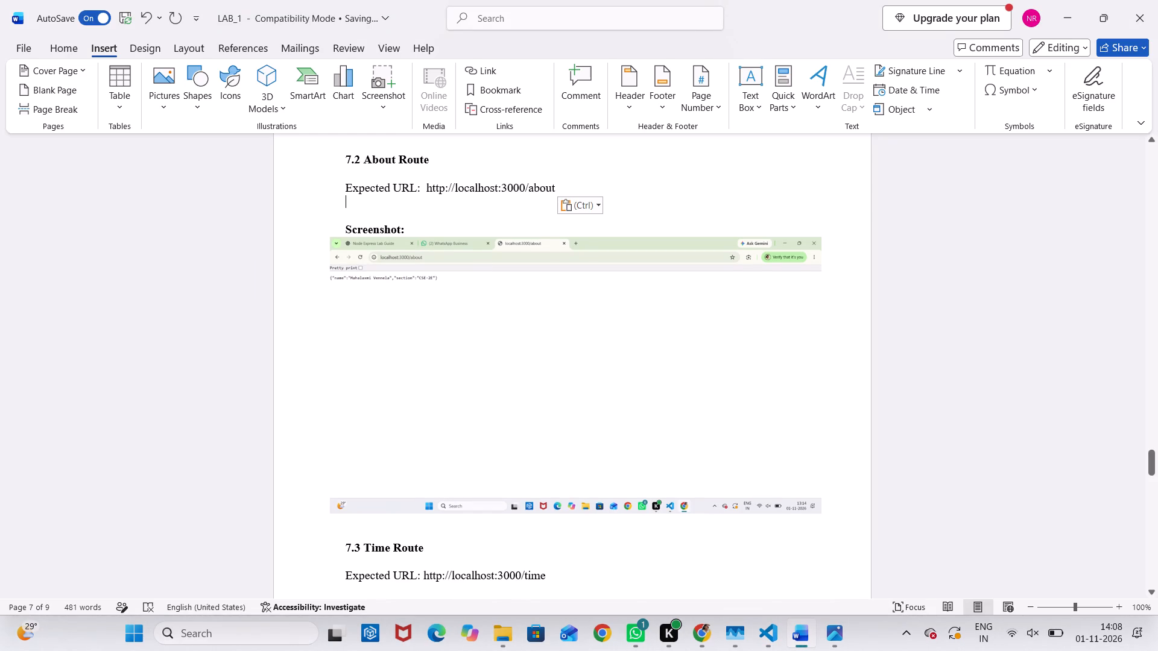
Insert a hyperlink on the pasted URL under 7.2 About Route, using the suggested address.
left_click_drag(424, 186, 558, 190)
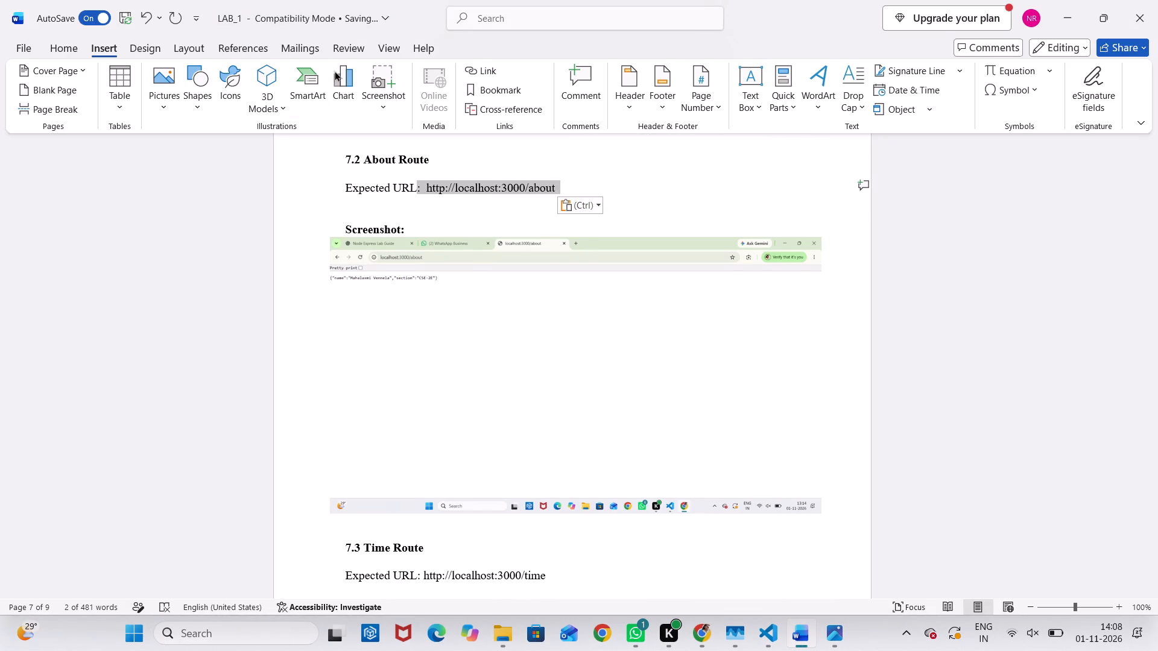
left_click(475, 66)
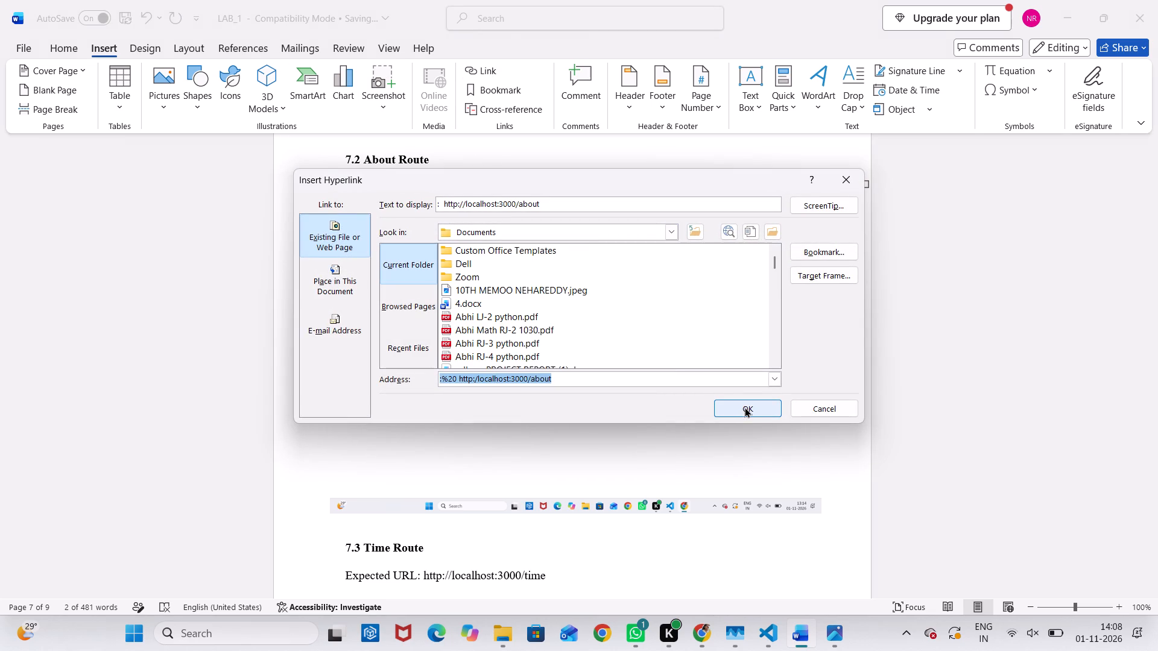
left_click(744, 407)
scroll(612, 466, "down", 1)
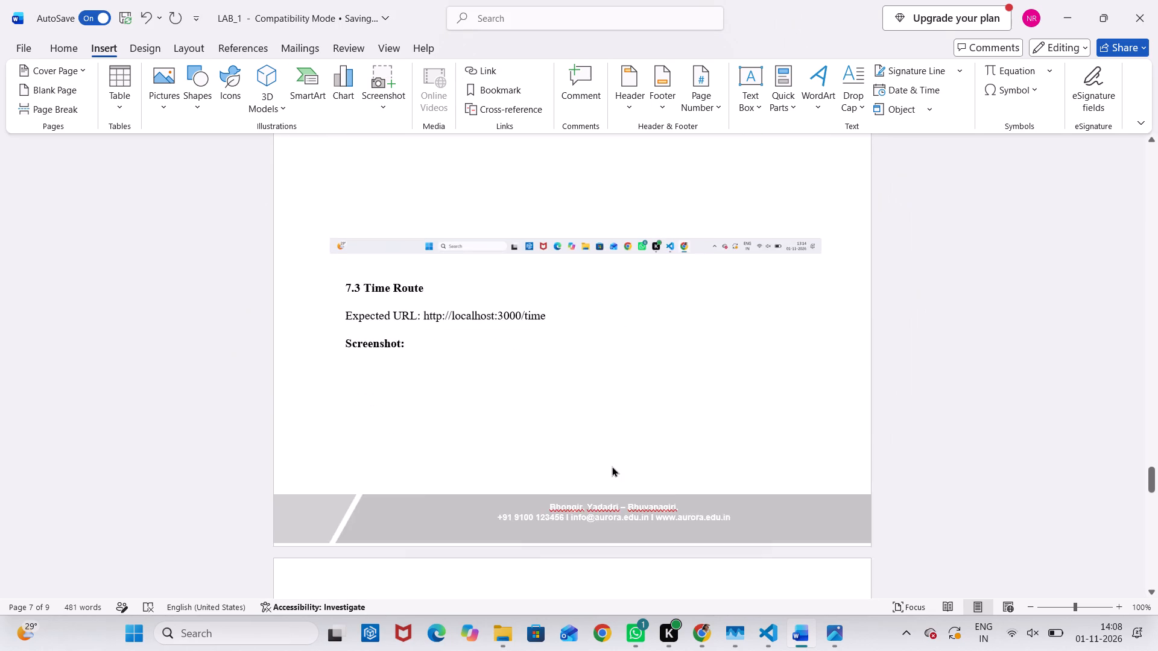
scroll(612, 466, "down", 1)
left_click_drag(425, 259, 555, 260)
key("BackSpace")
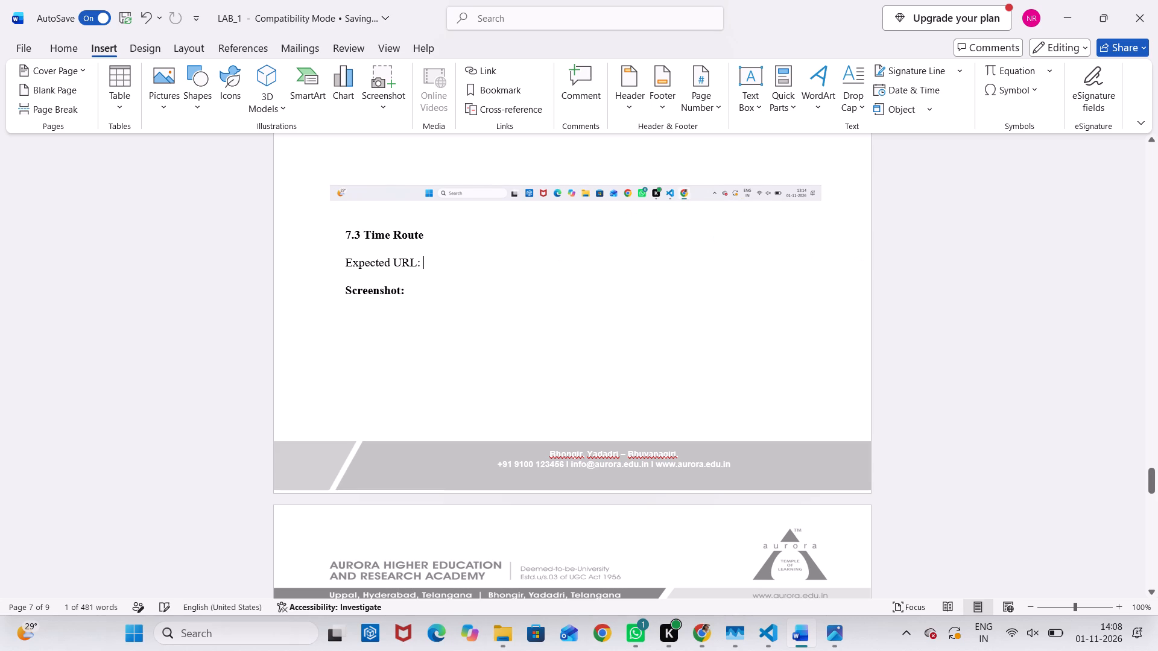
left_click(767, 560)
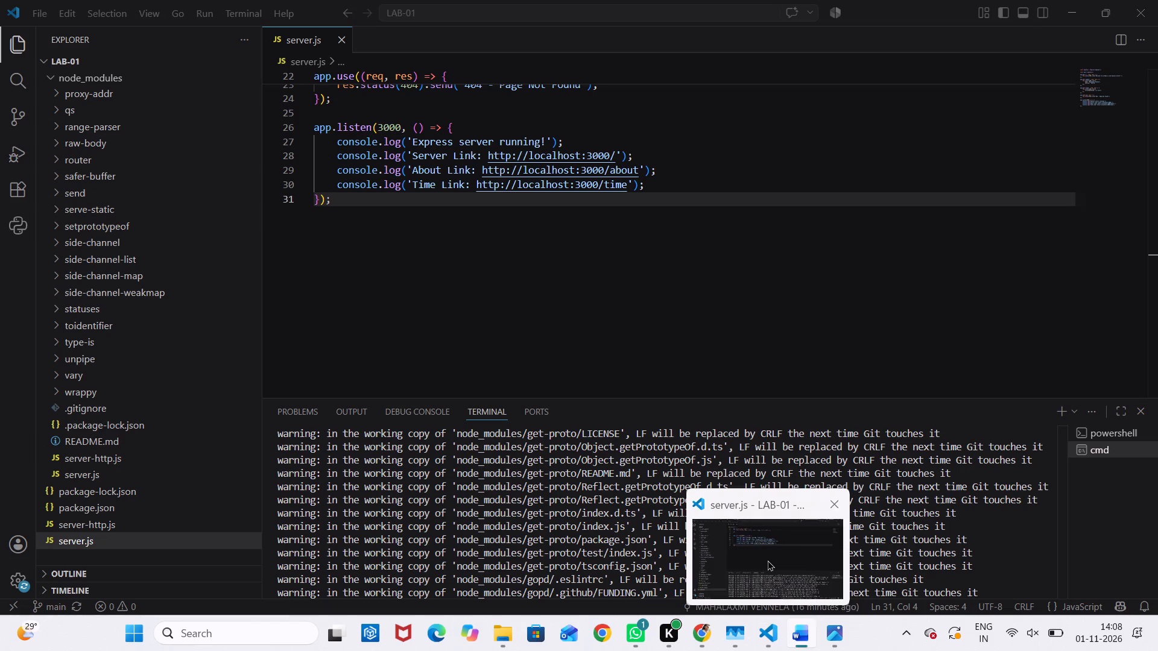
left_click_drag(477, 184, 494, 184)
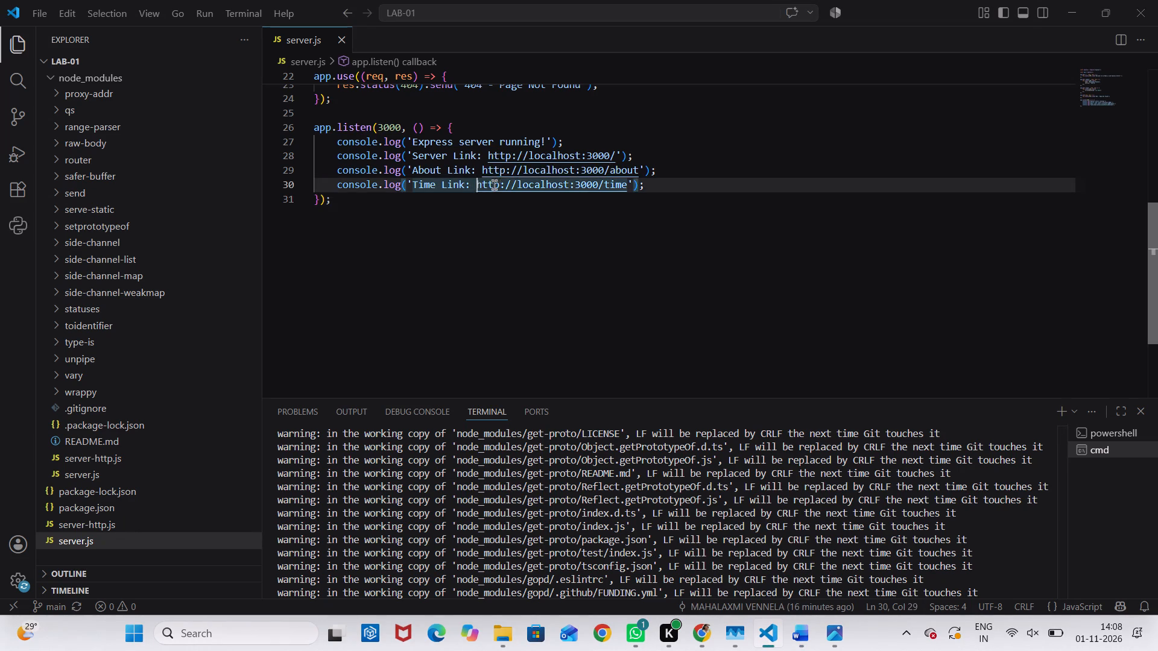
left_click_drag(494, 184, 627, 186)
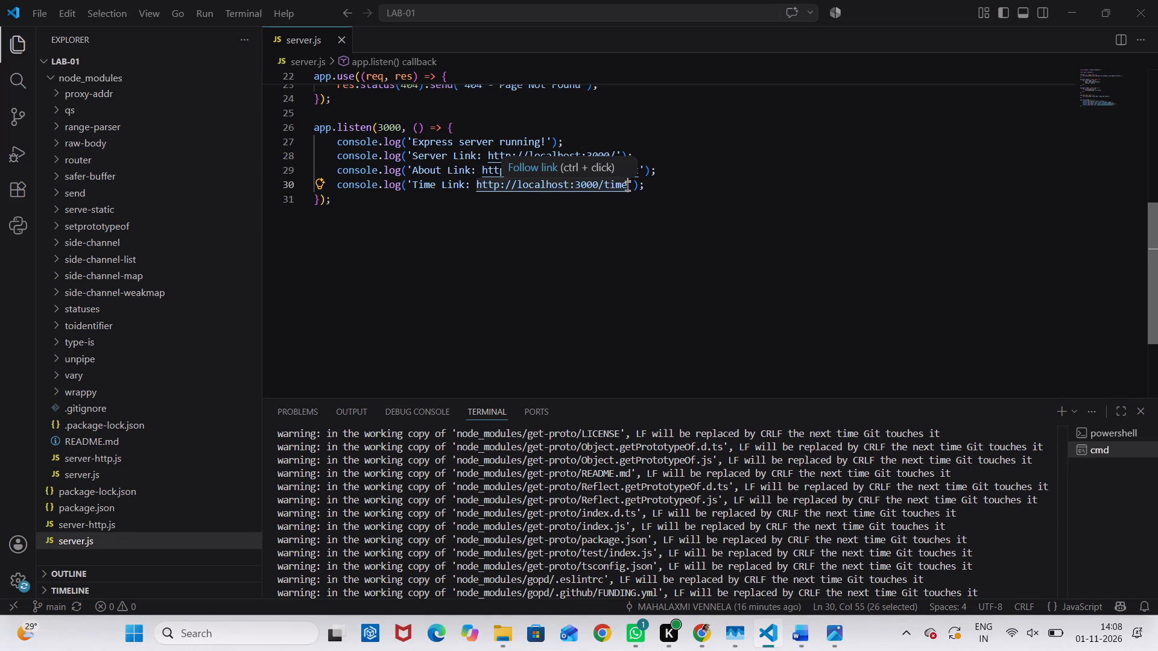
key("ctrl+c")
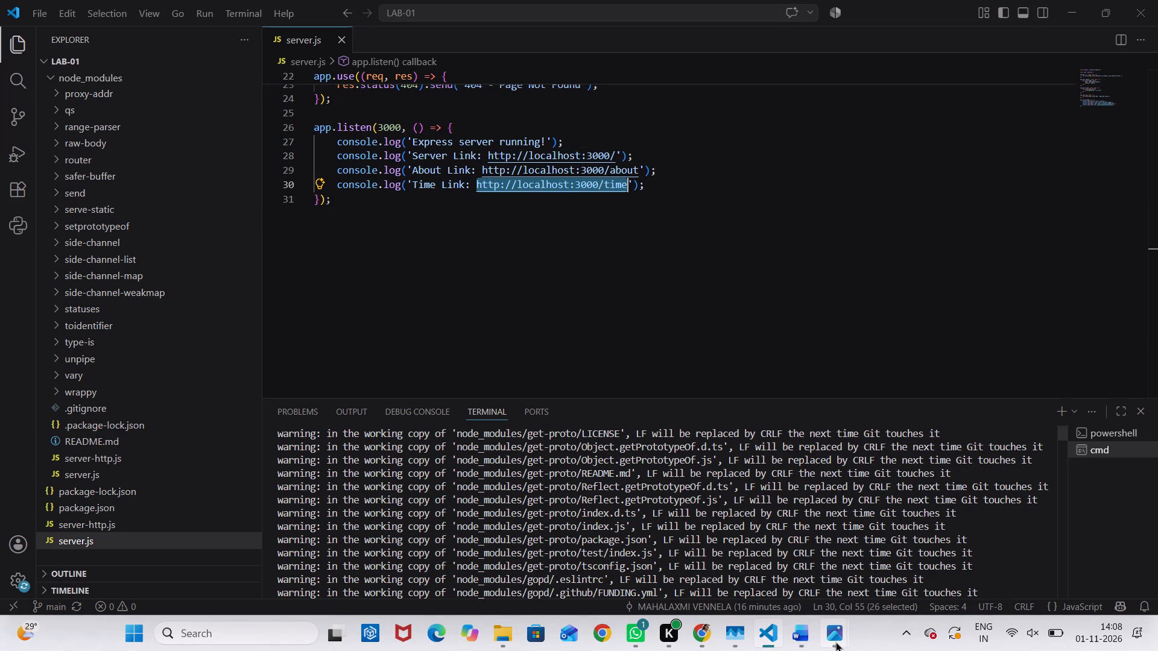
left_click(807, 555)
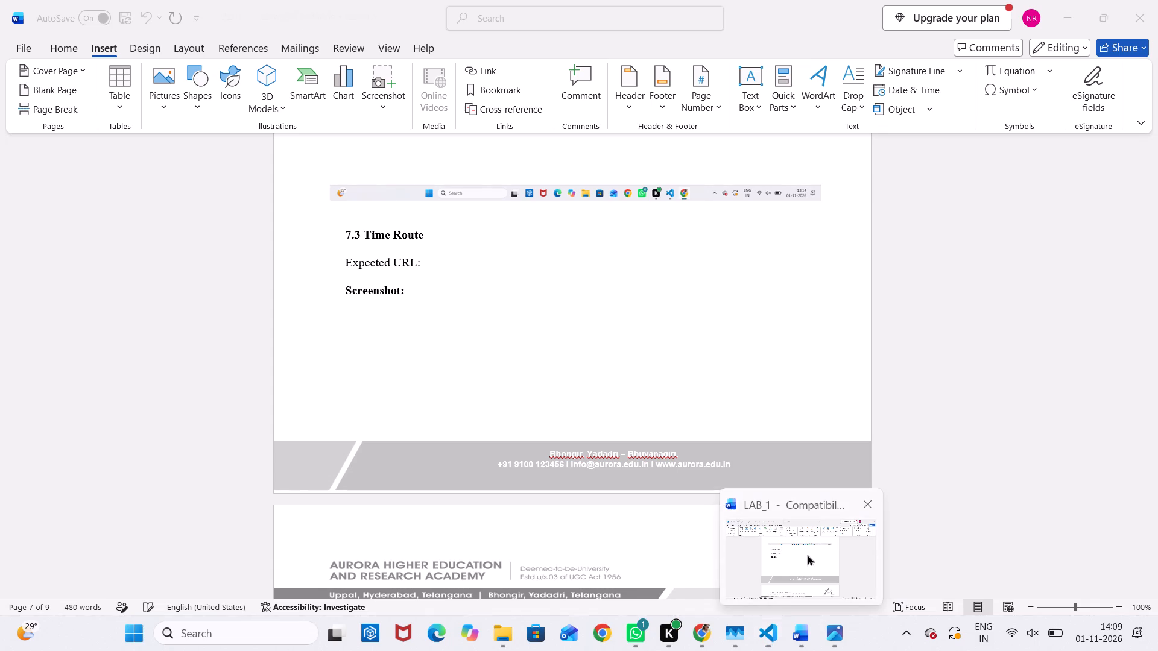
key("ctrl+v")
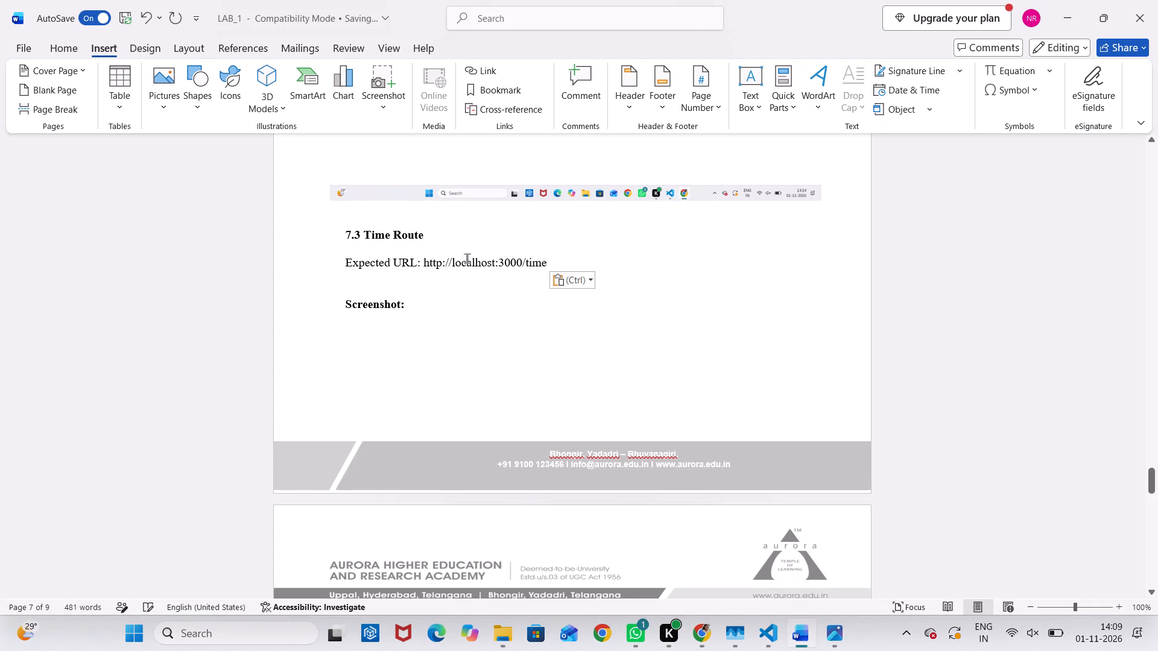
left_click_drag(425, 263, 551, 262)
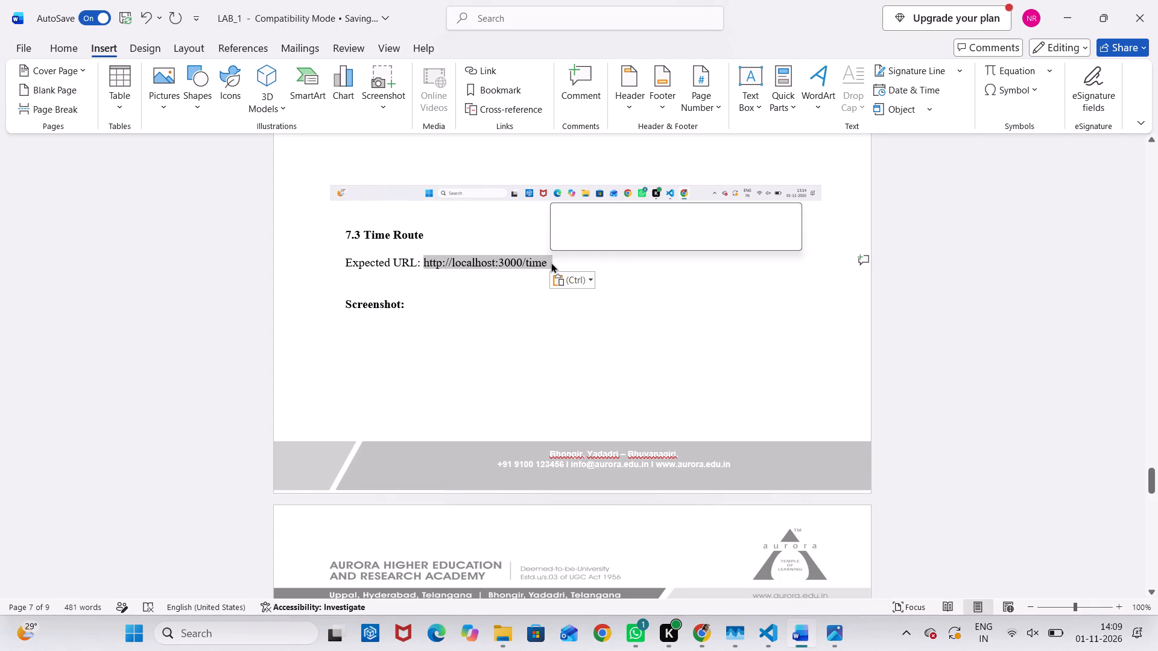
left_click(485, 69)
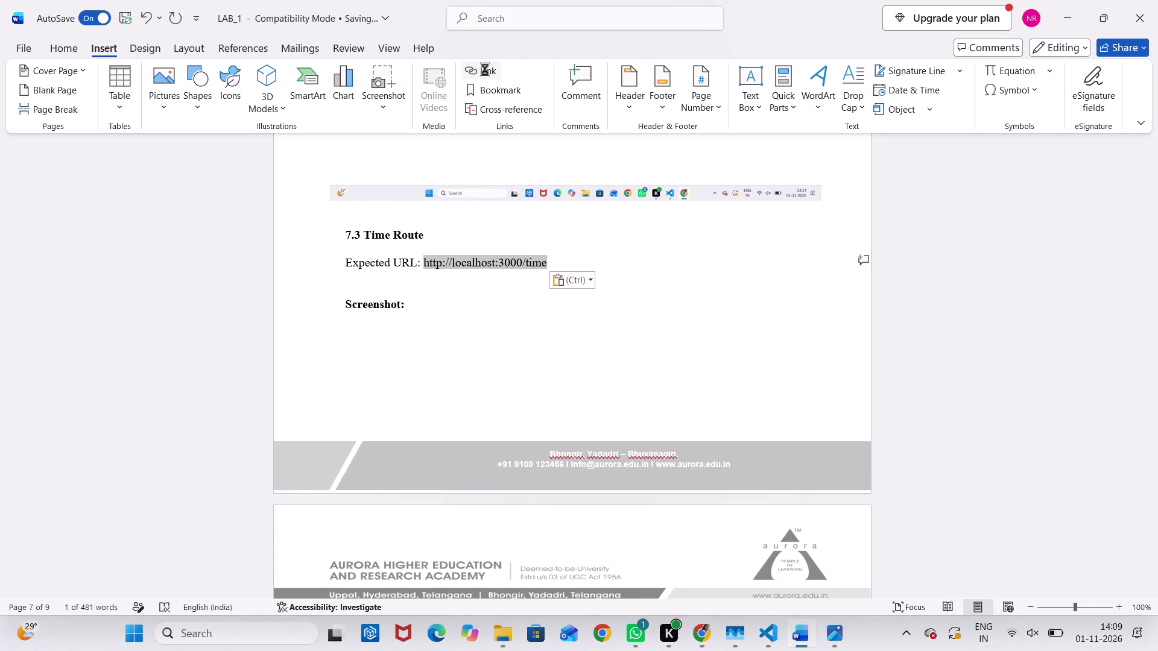
left_click(762, 409)
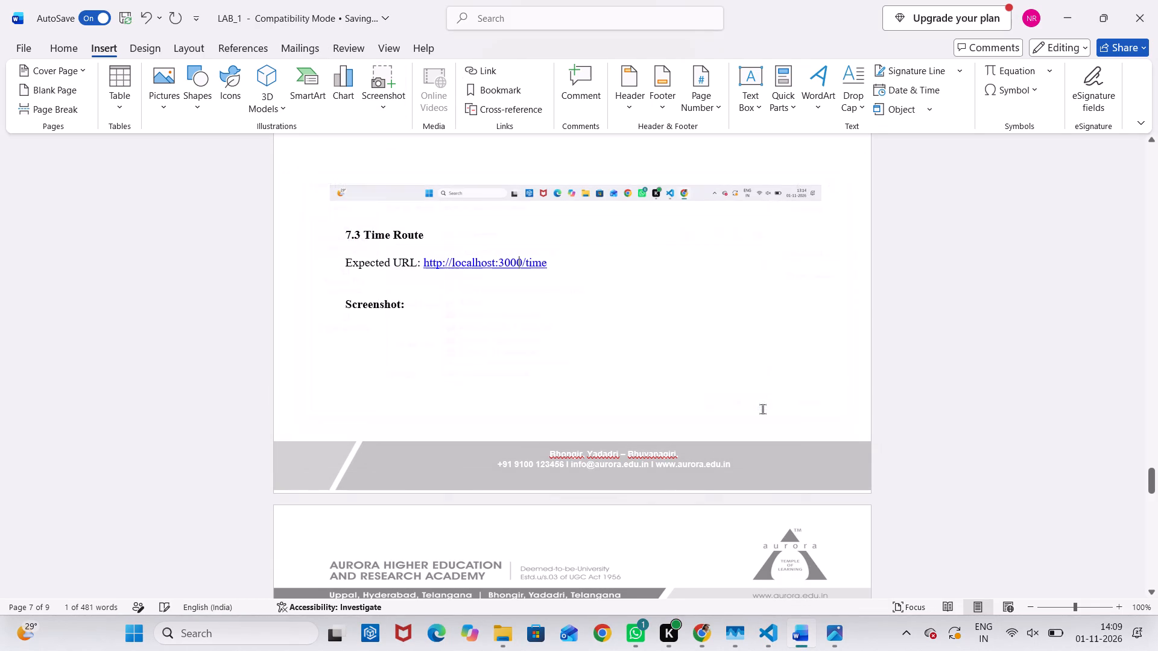
Delete the old dark output screenshot under 7.3 Time Route.
scroll(591, 423, "down", 2)
left_click(591, 423)
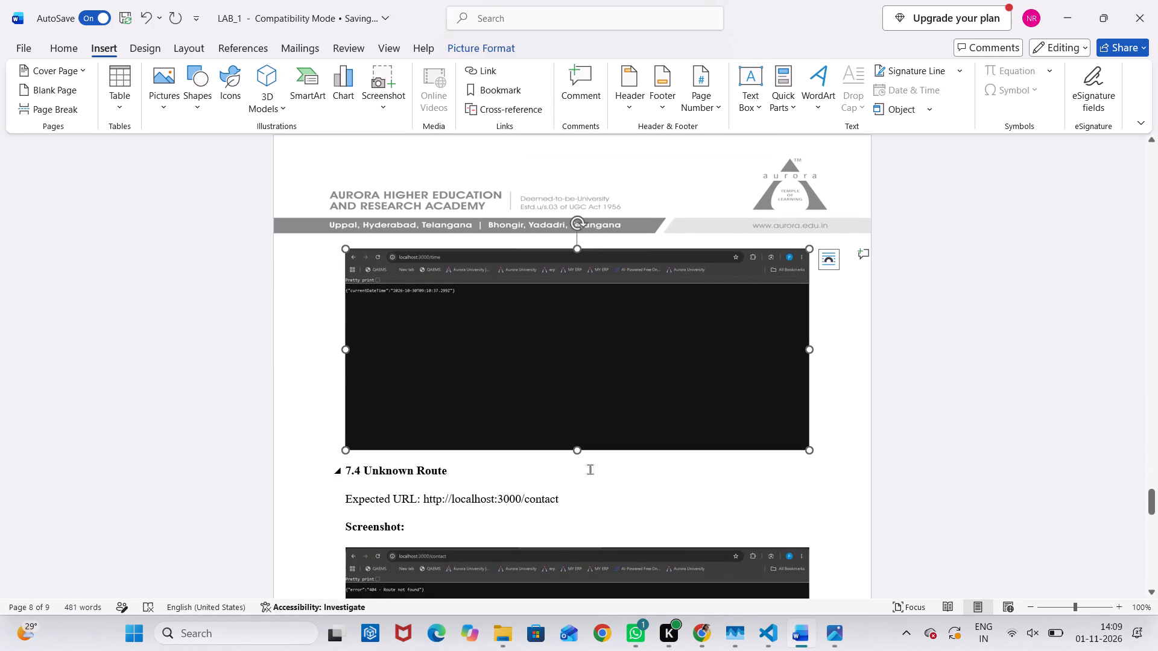
scroll(614, 497, "down", 1)
key("BackSpace")
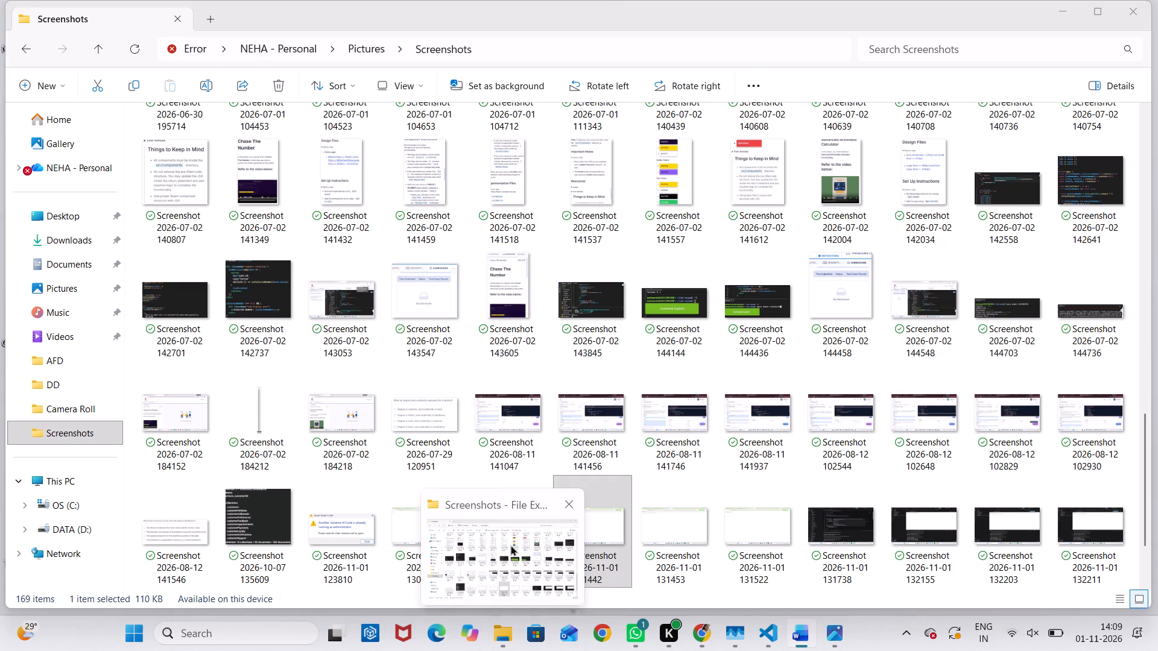
left_click(510, 545)
double_click(693, 540)
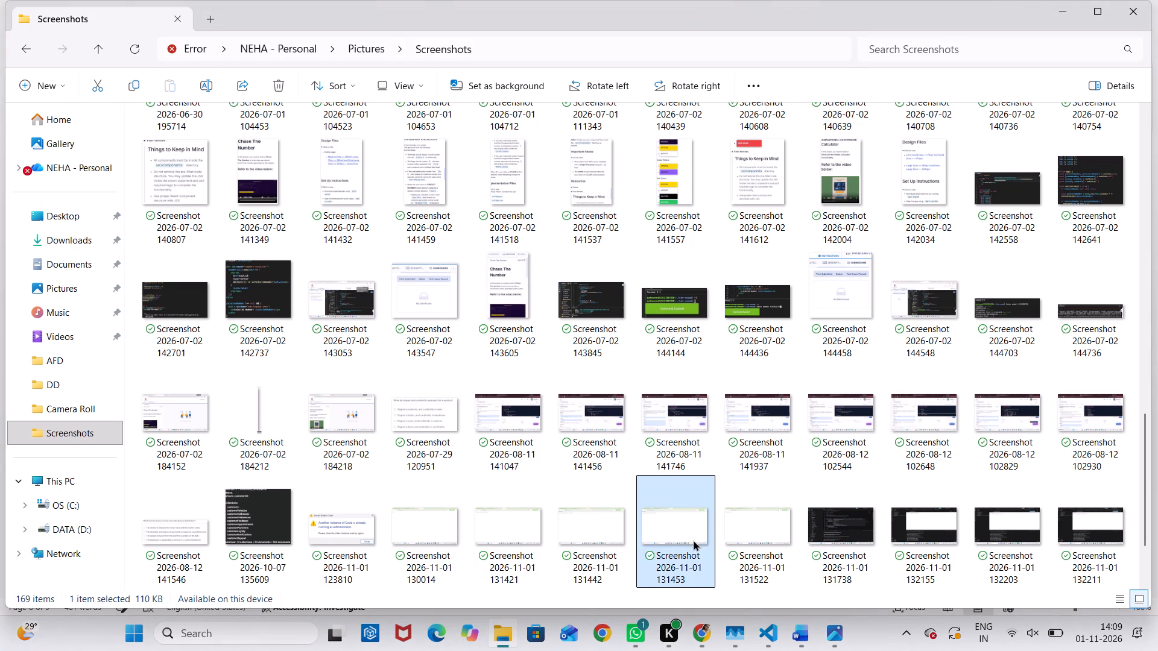
left_click(329, 122)
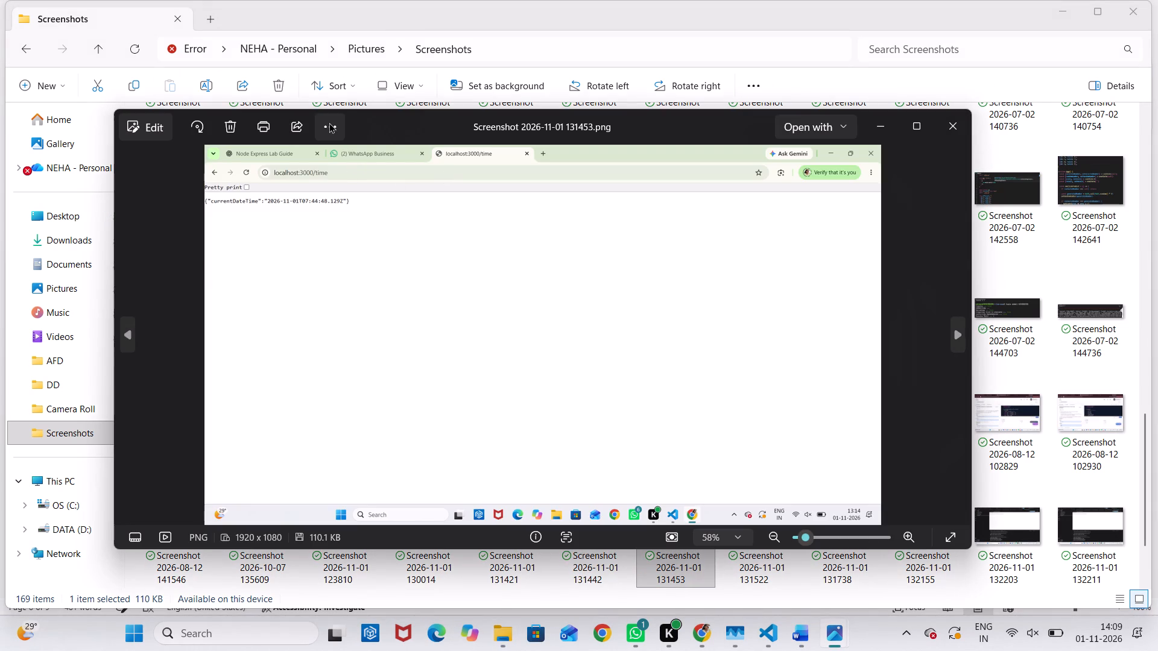
left_click(267, 177)
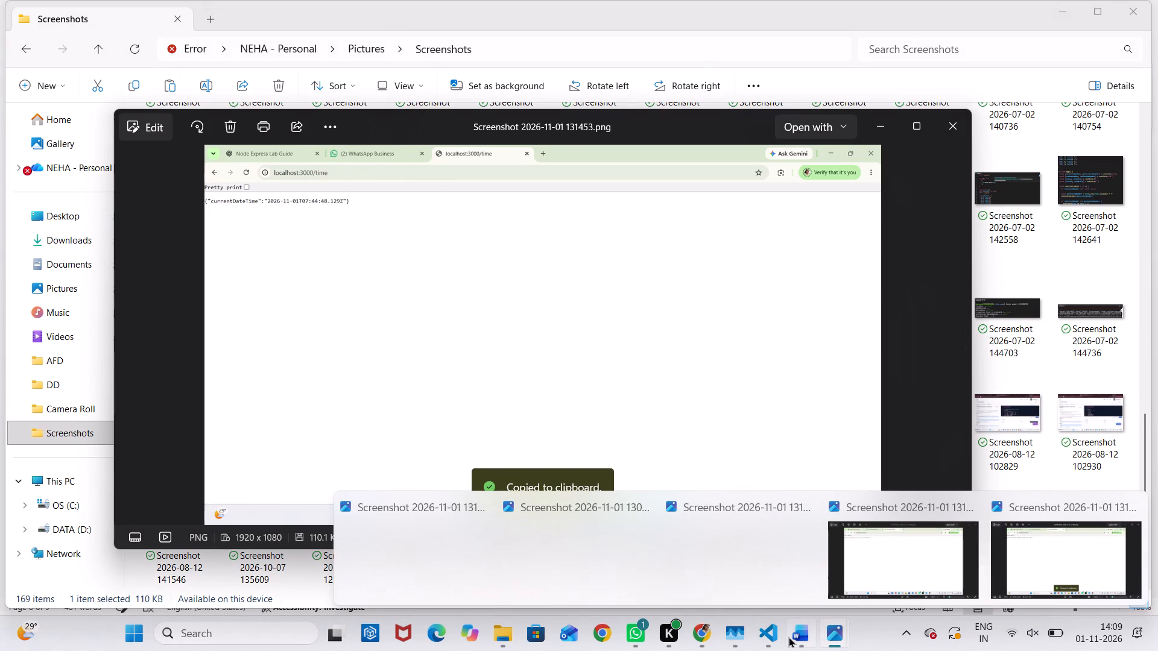
left_click(817, 567)
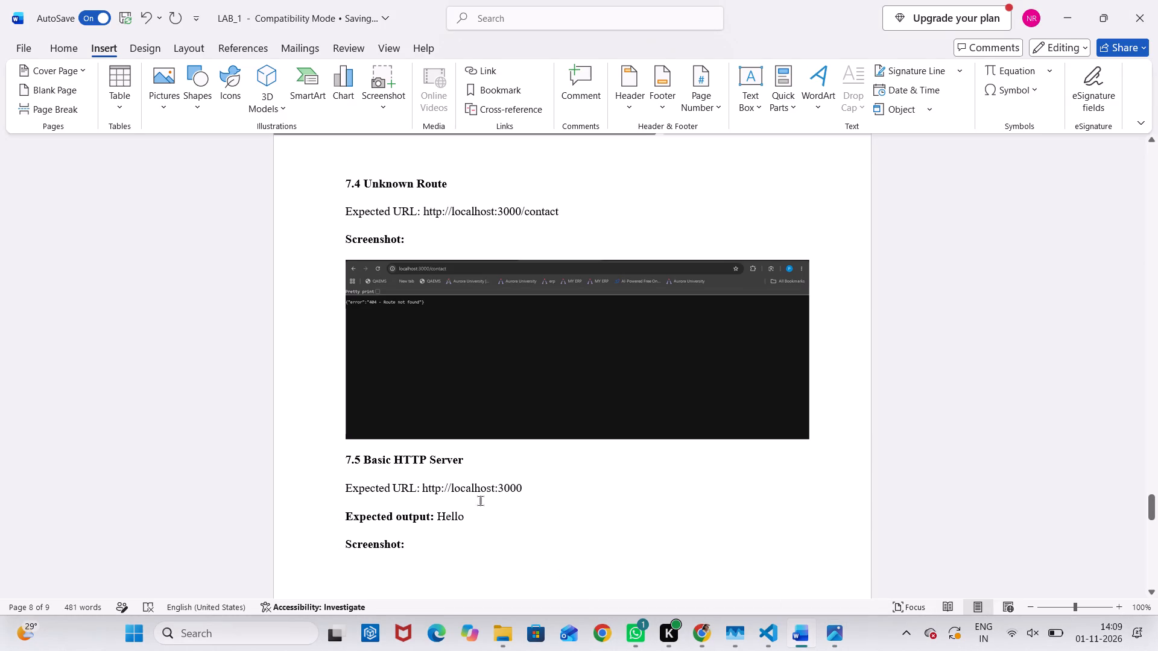
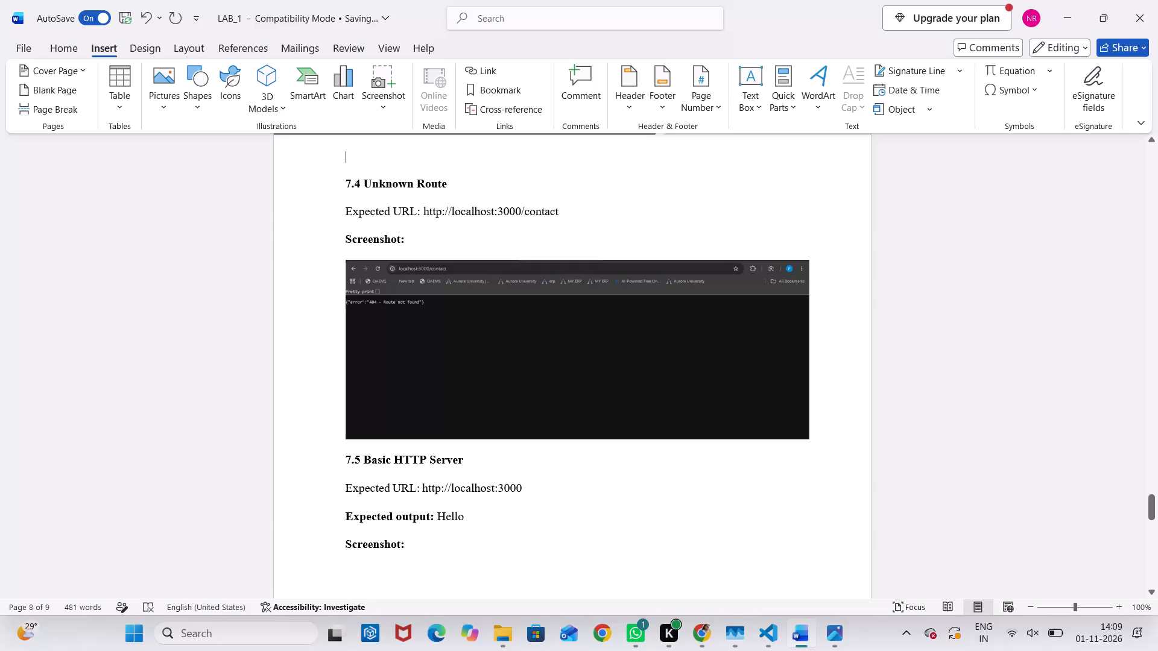
Paste the copied time route screenshot under 7.3 Time Route, just above the 7.4 Unknown Route heading.
key("ctrl+v")
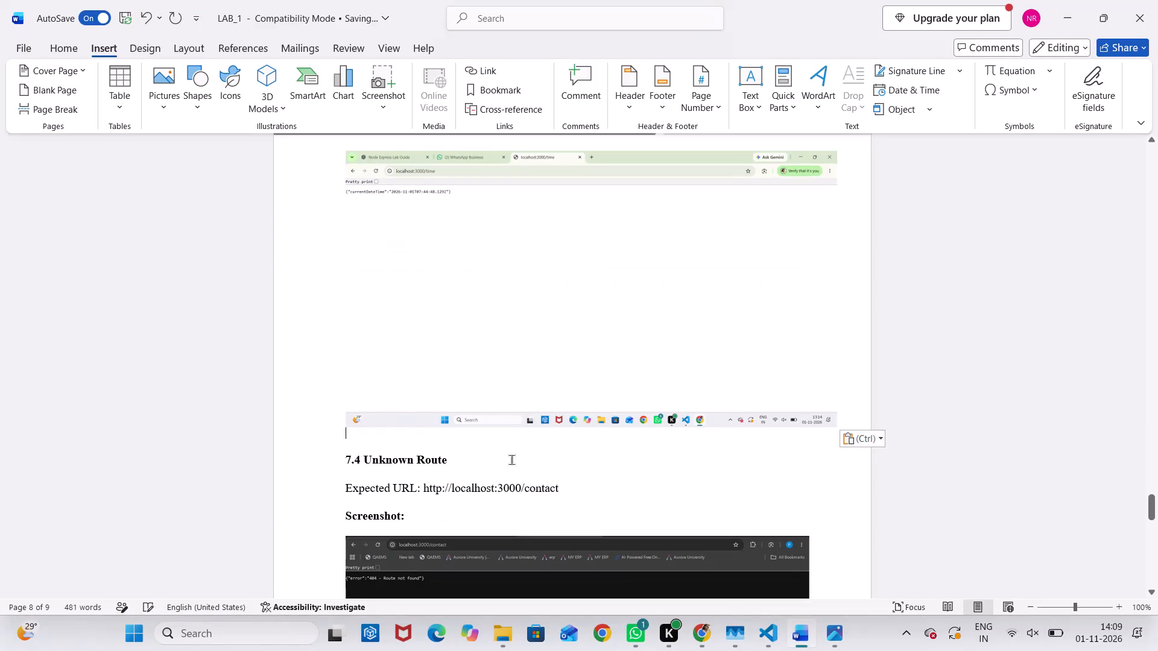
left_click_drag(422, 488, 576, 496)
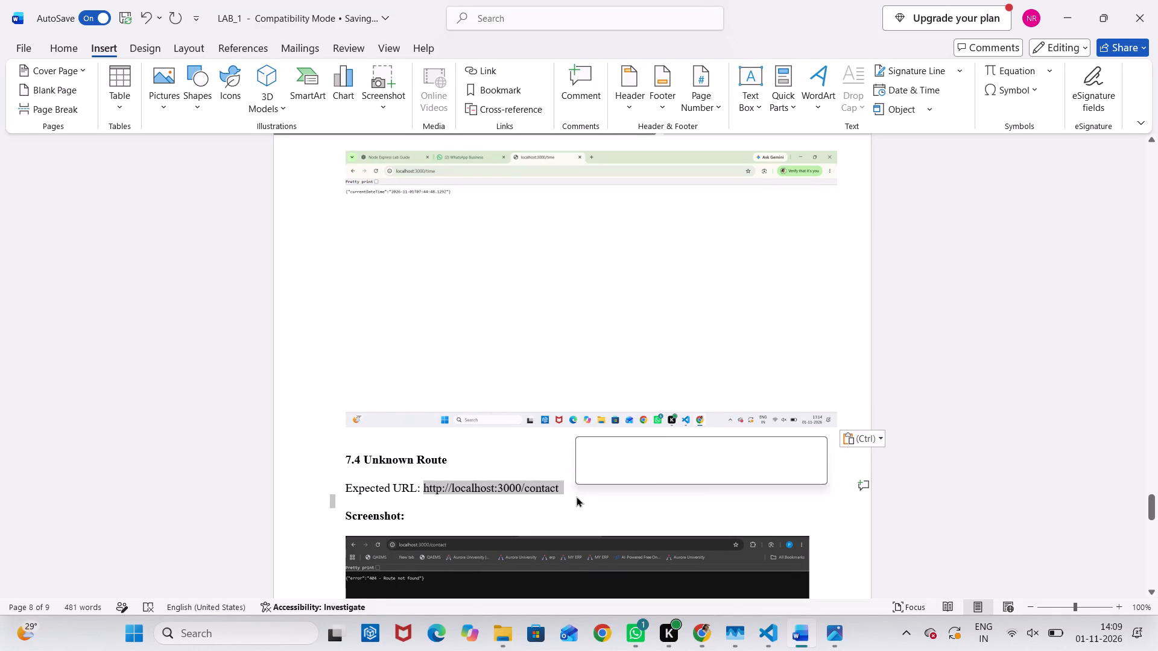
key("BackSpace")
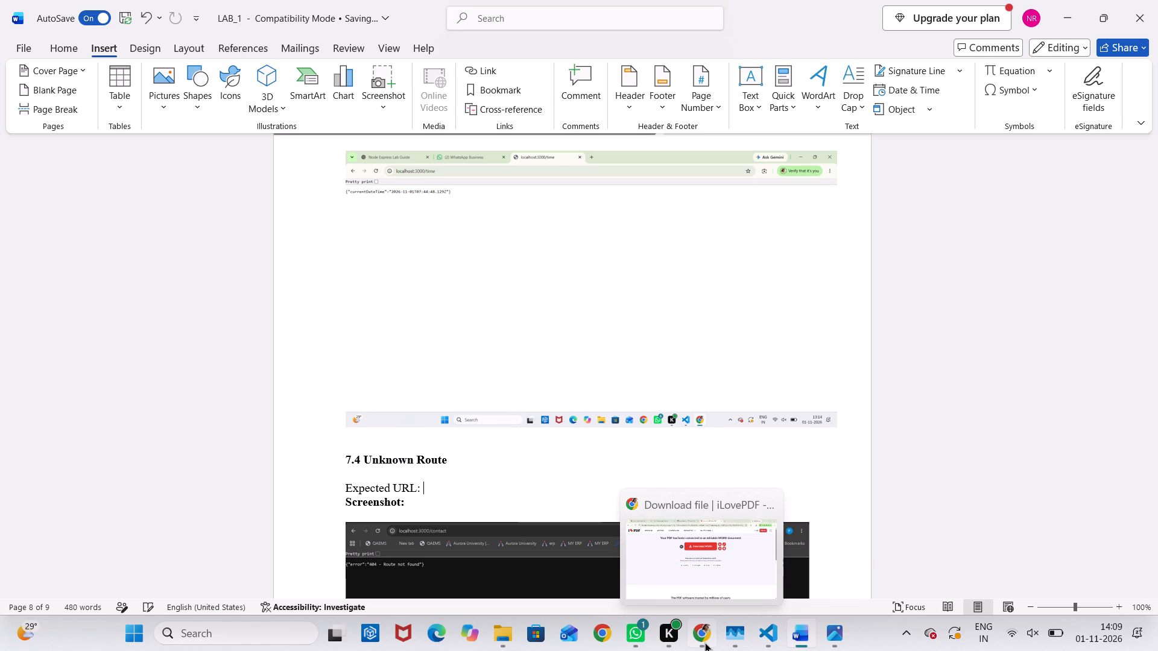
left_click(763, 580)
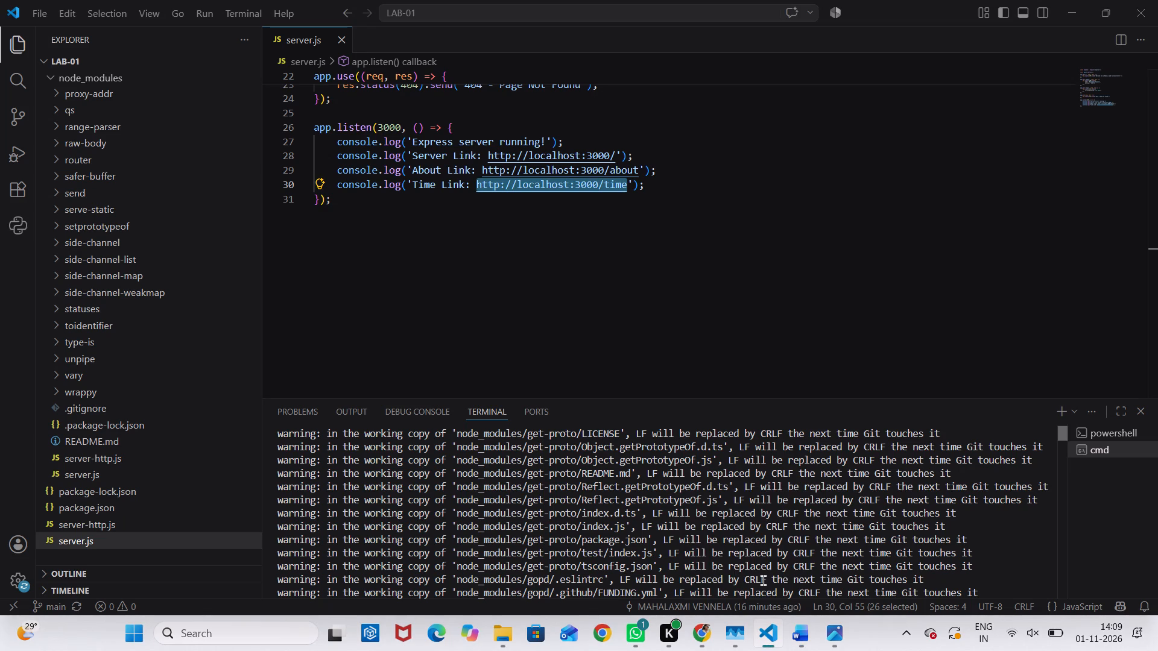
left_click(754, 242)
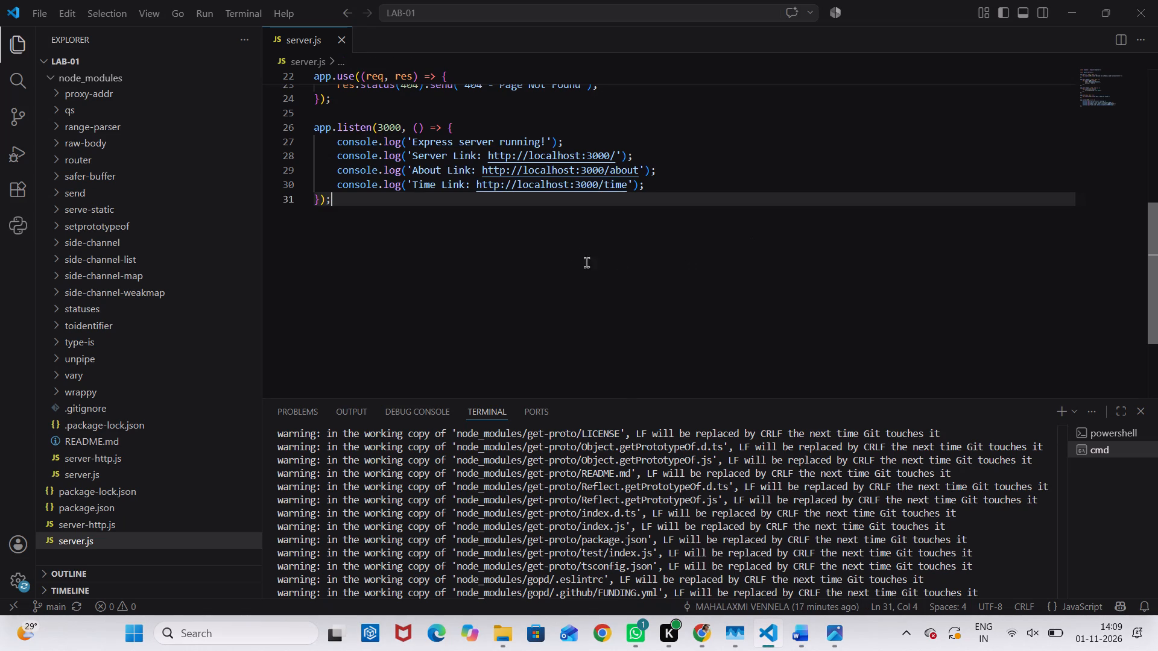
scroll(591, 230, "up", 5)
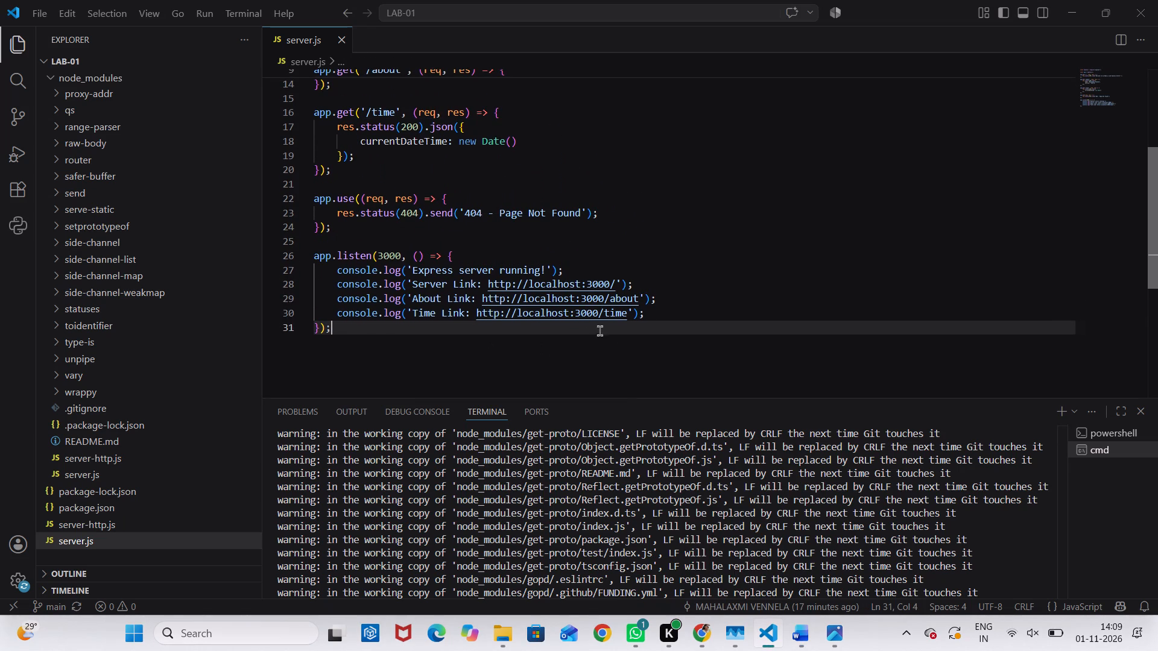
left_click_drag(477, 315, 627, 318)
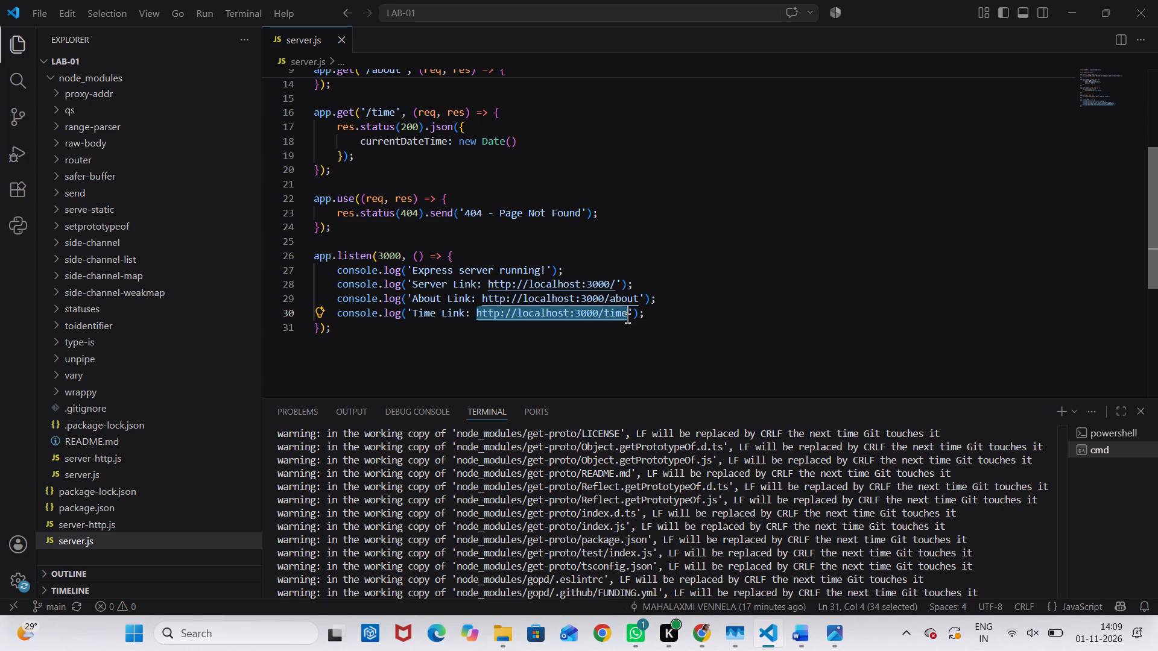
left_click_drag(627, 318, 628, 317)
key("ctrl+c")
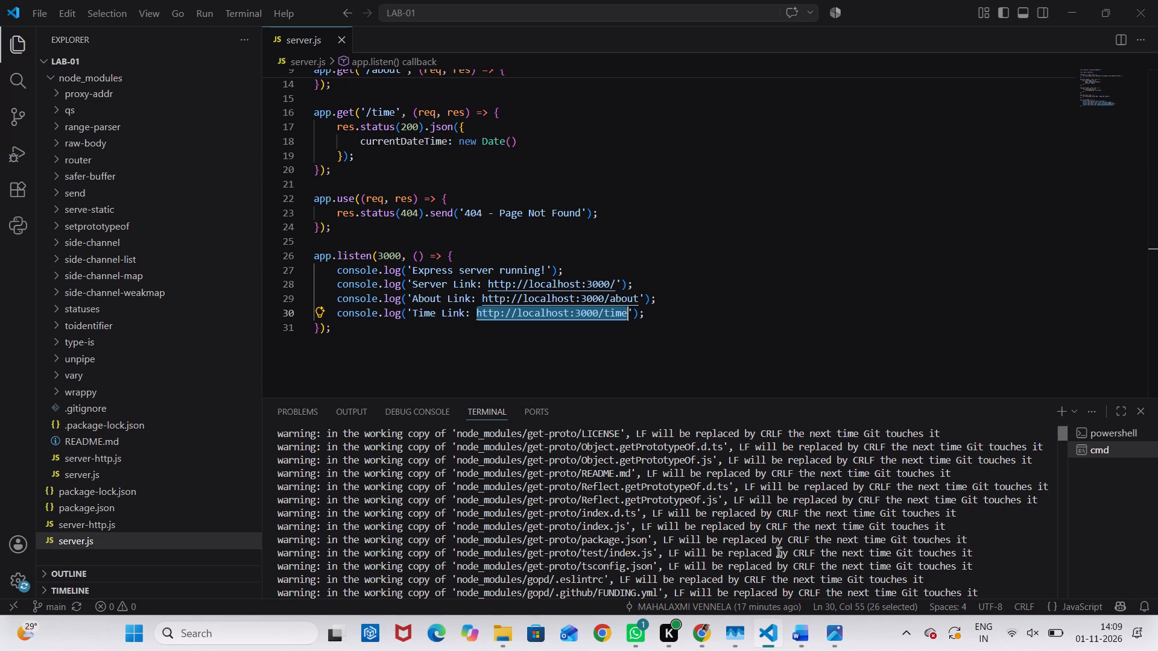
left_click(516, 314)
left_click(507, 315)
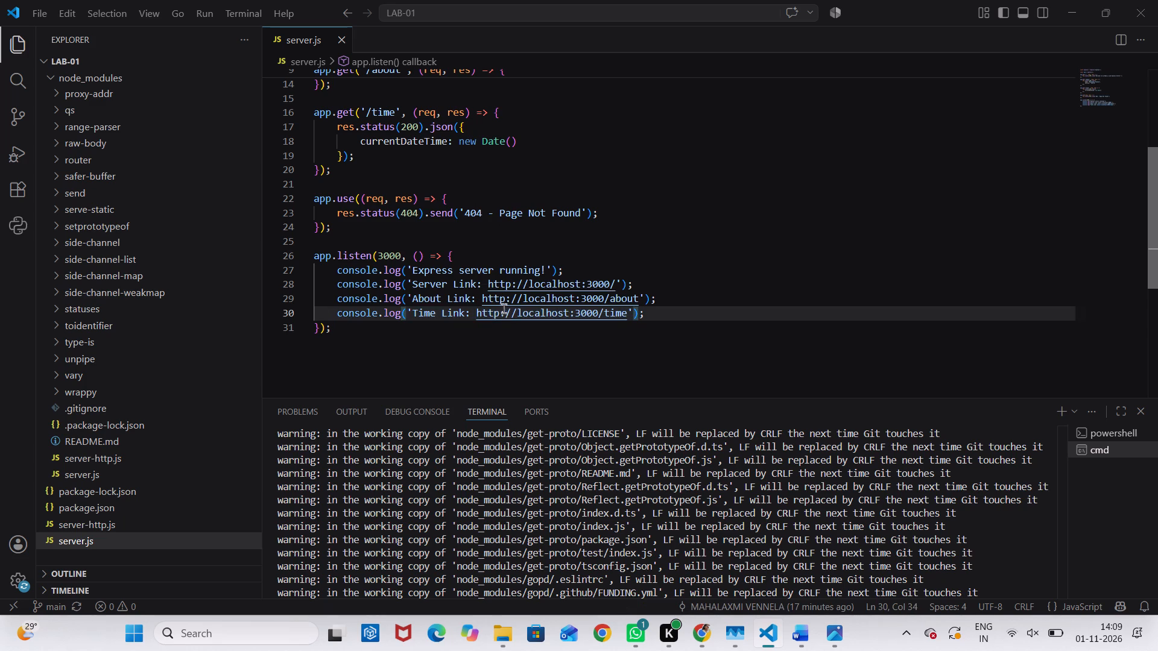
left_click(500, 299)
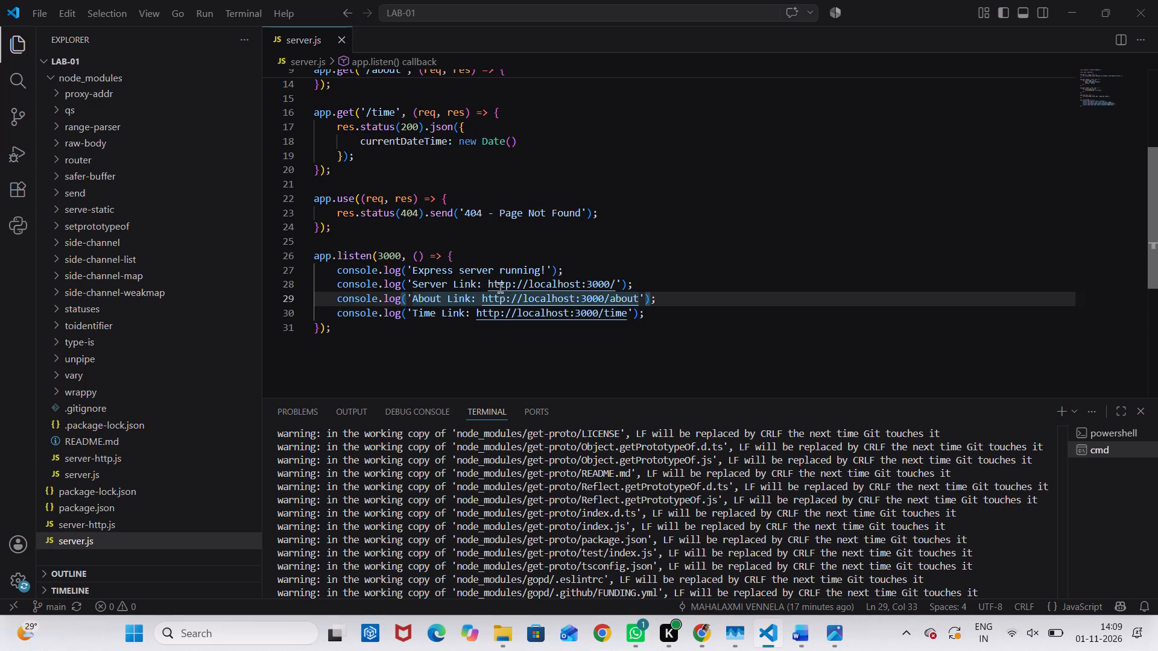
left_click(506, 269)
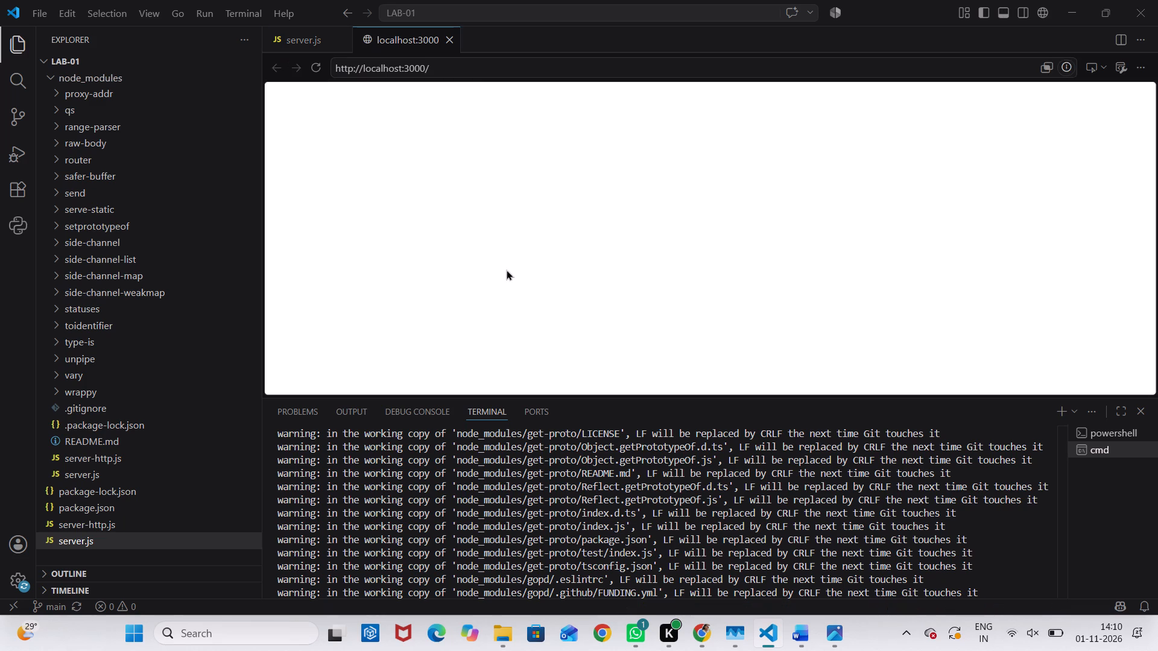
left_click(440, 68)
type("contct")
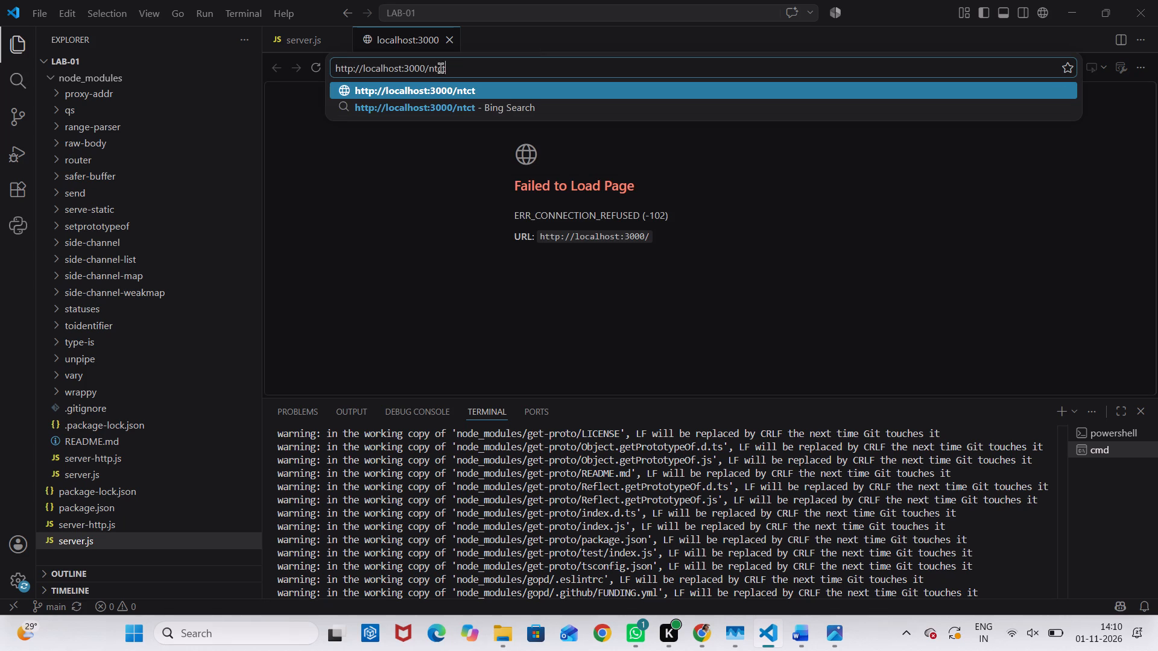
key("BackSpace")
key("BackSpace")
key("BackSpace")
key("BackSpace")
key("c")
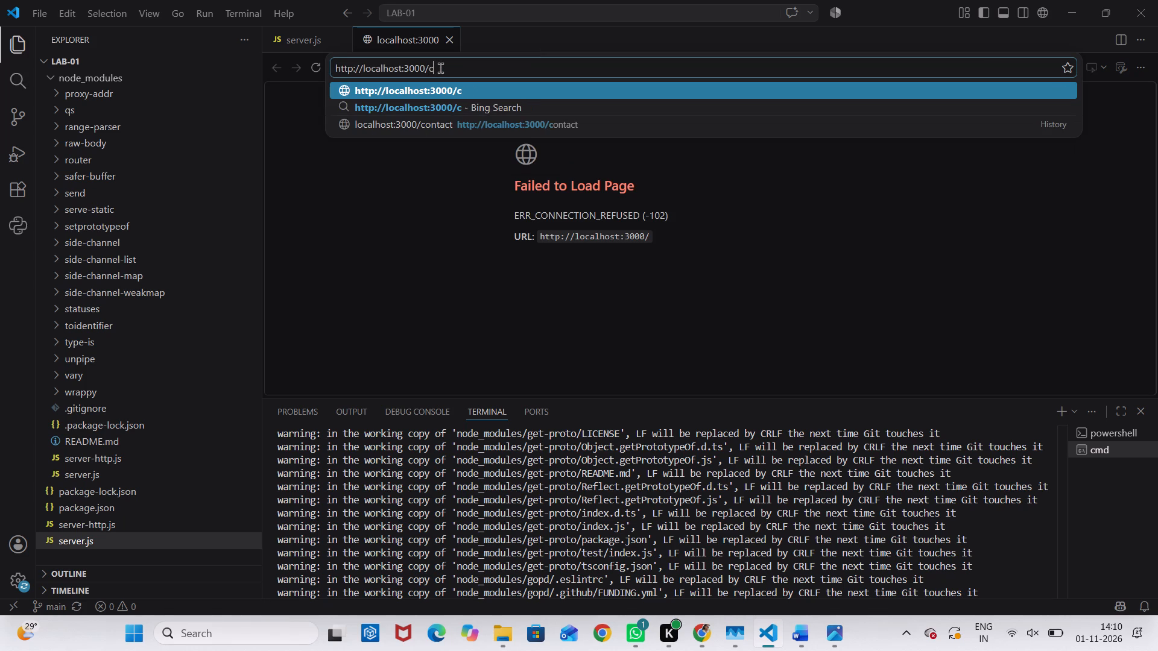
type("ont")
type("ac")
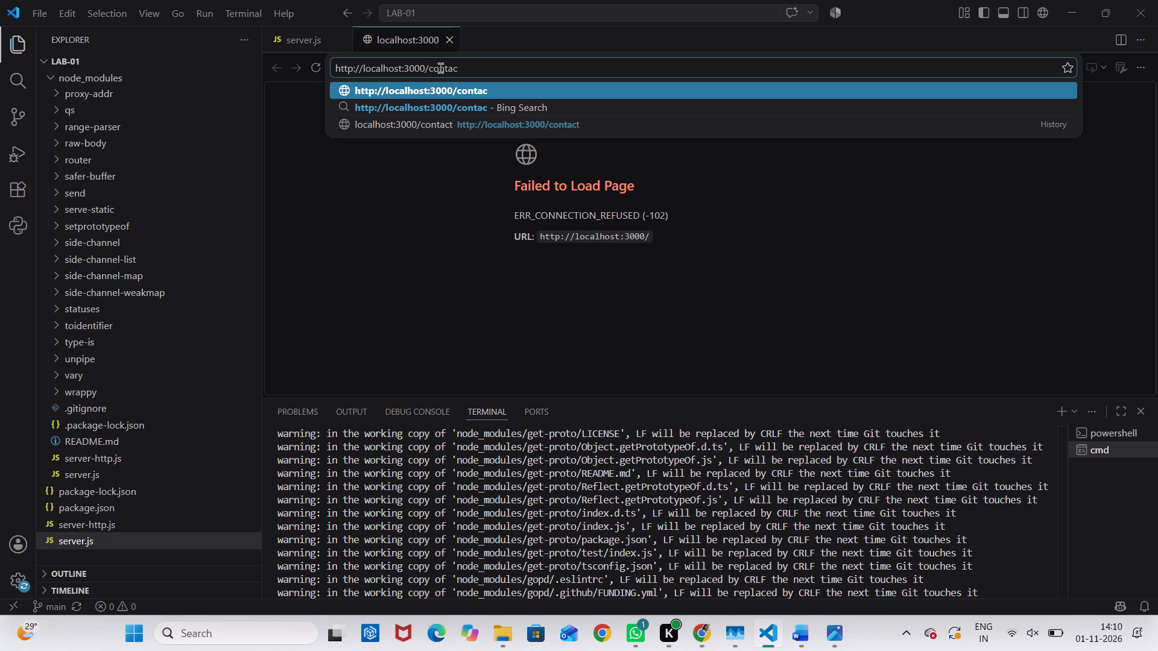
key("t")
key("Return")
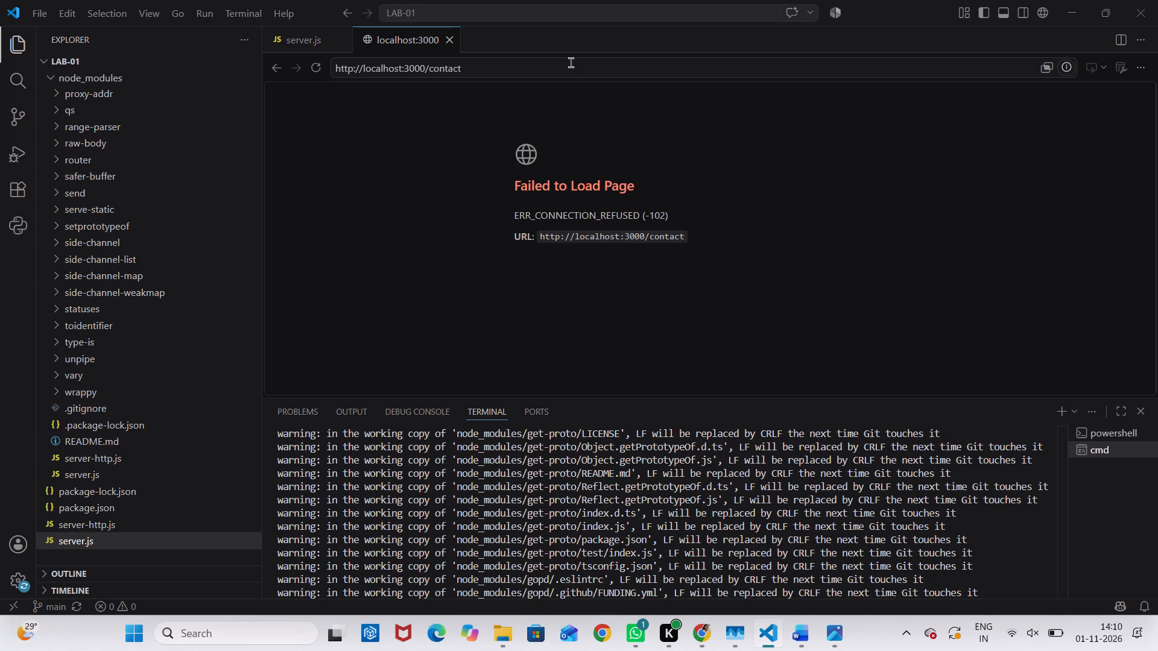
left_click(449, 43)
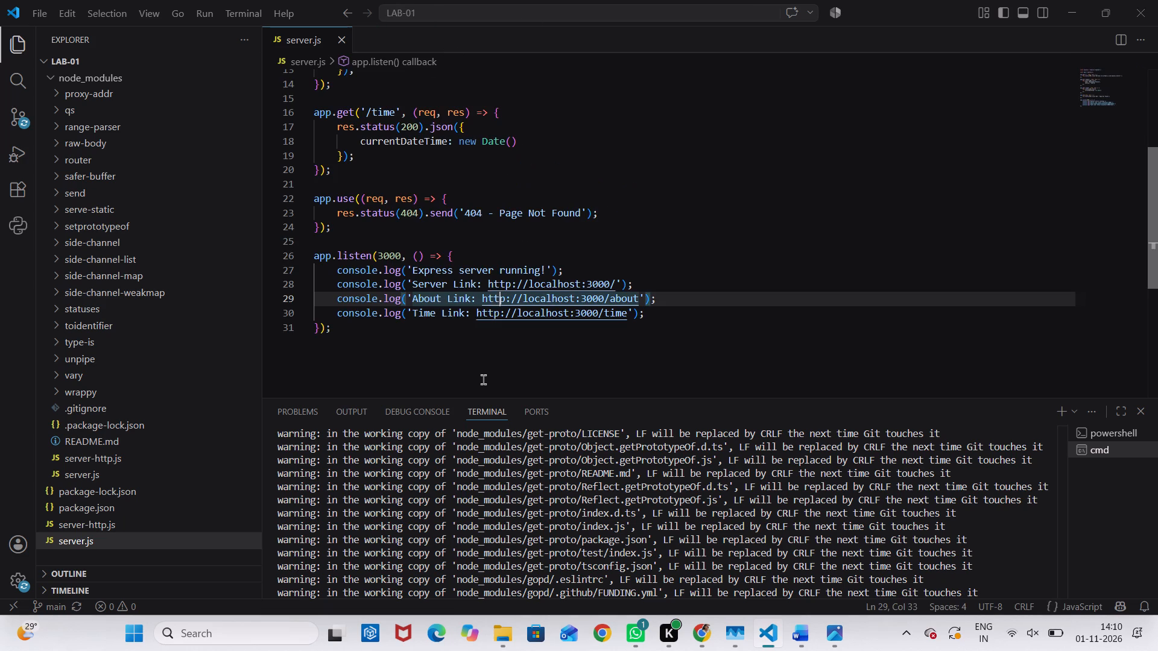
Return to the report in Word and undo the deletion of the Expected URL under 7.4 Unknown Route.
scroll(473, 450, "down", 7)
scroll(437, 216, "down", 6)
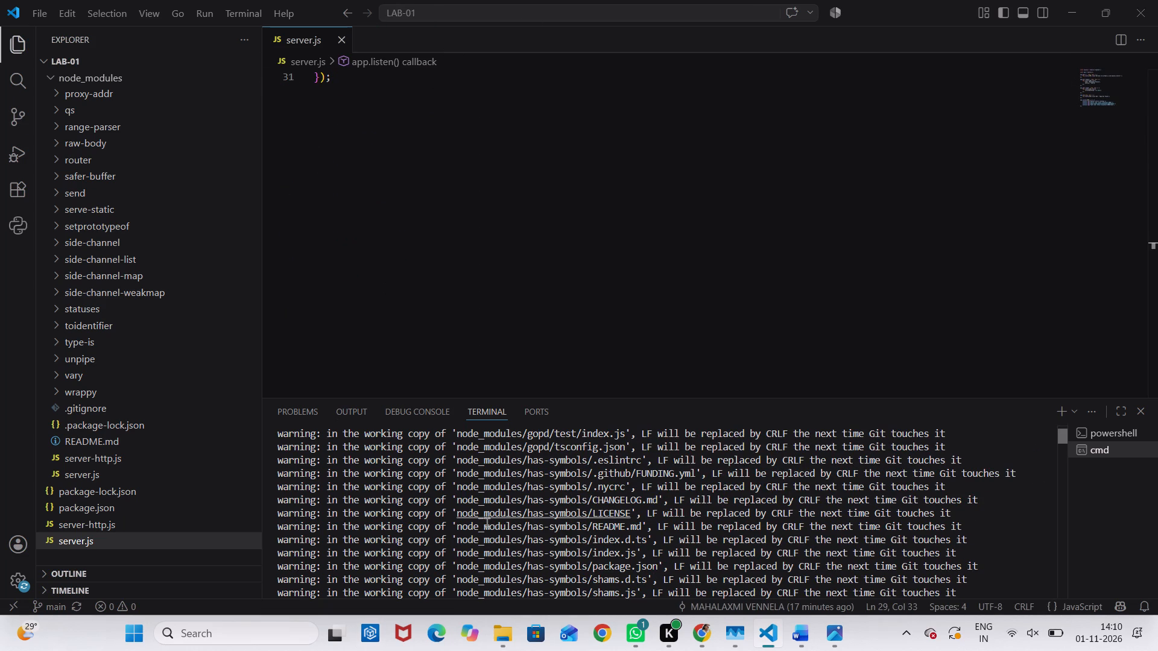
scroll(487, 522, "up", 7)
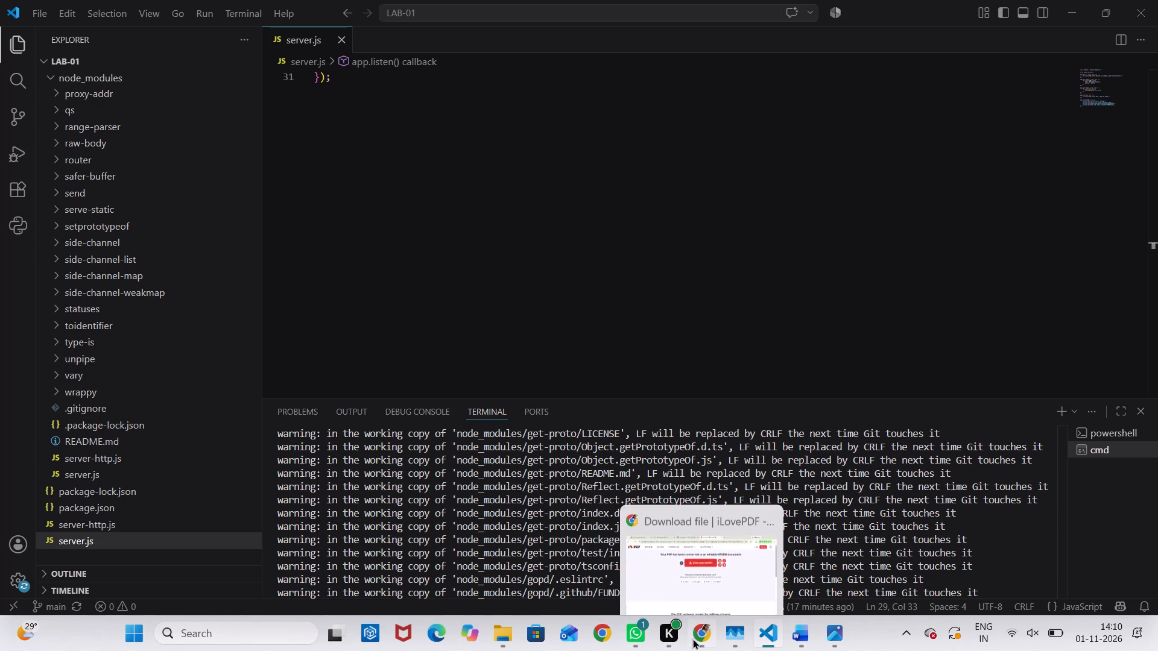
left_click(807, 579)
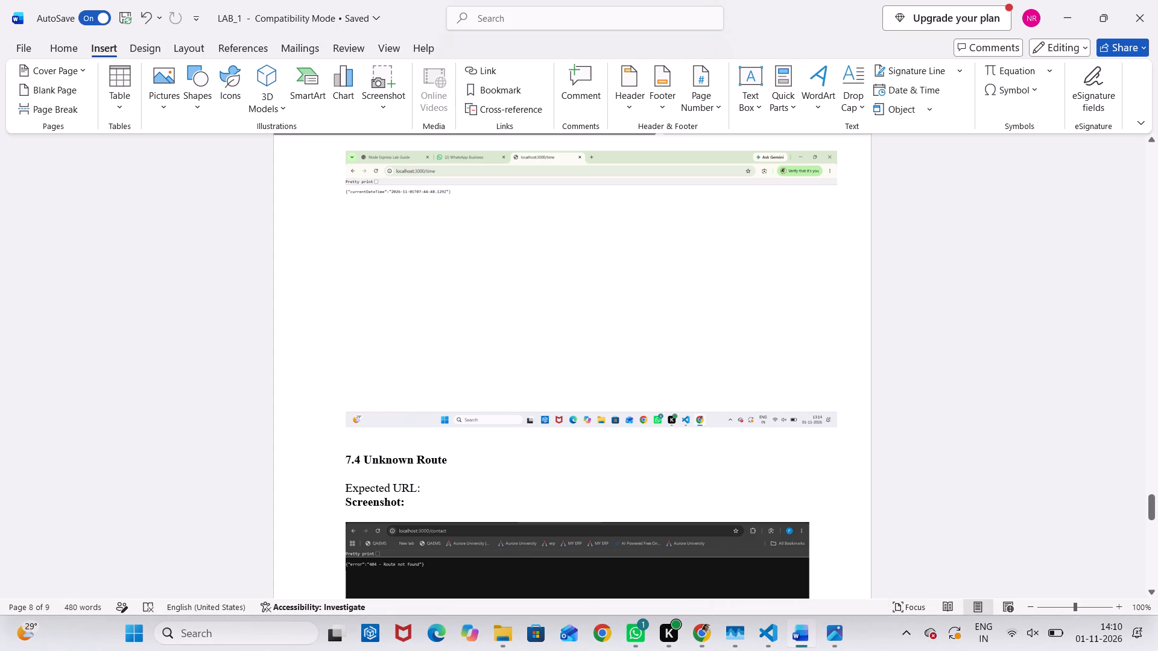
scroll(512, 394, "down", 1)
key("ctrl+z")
left_click(512, 394)
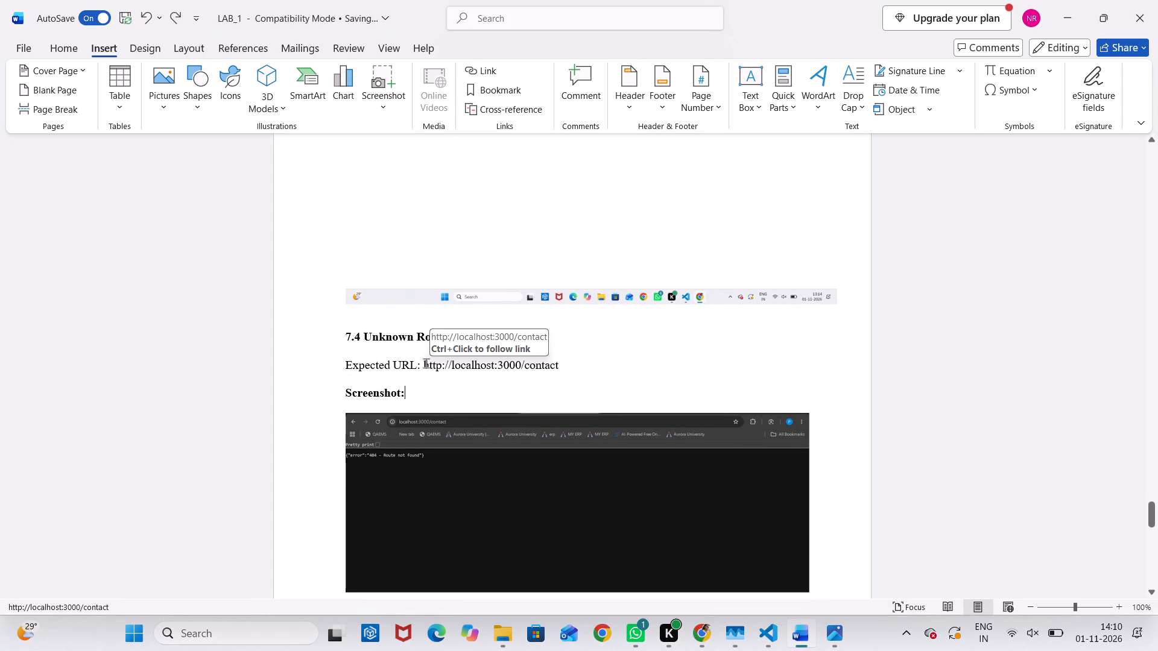
left_click_drag(426, 363, 565, 362)
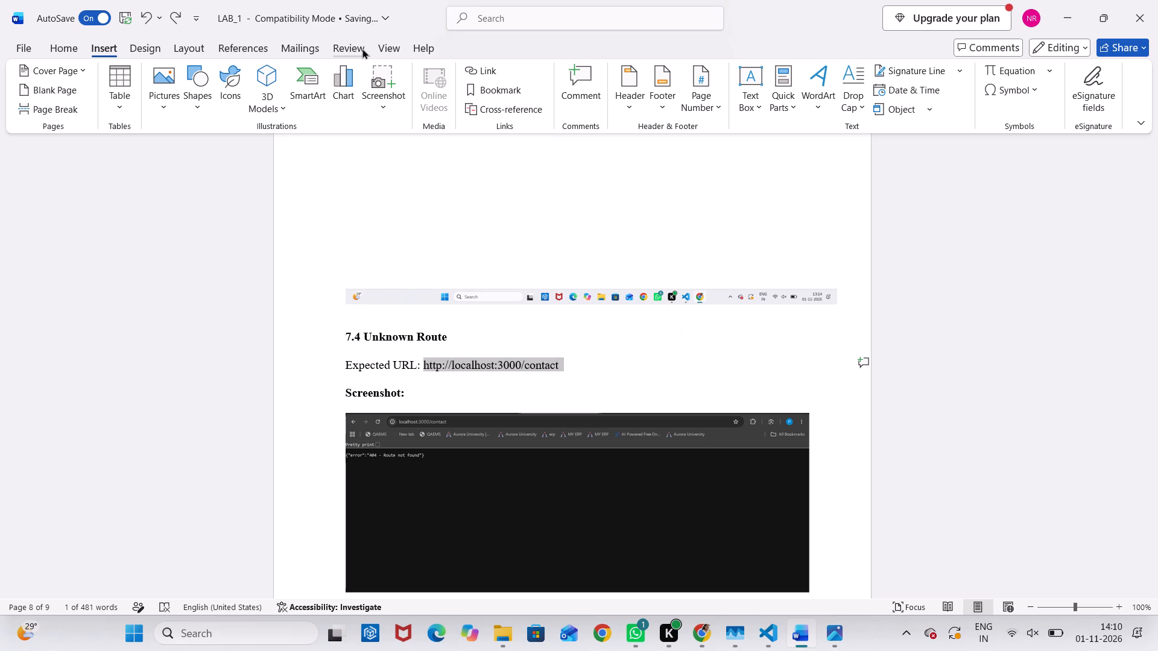
left_click(464, 65)
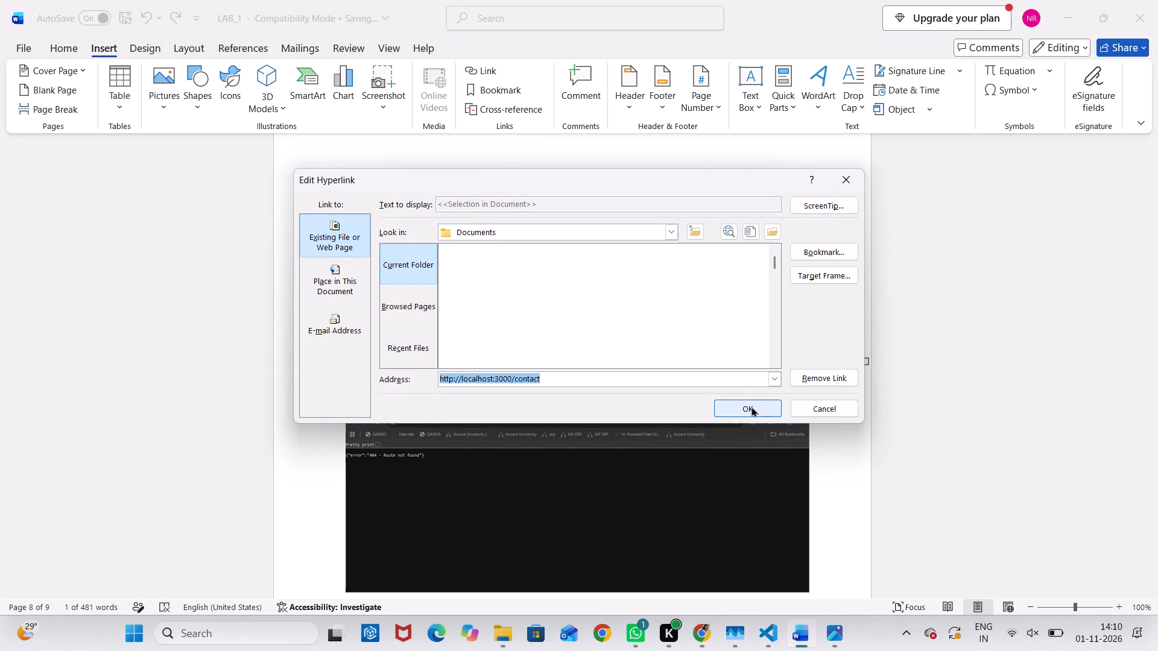
left_click(751, 406)
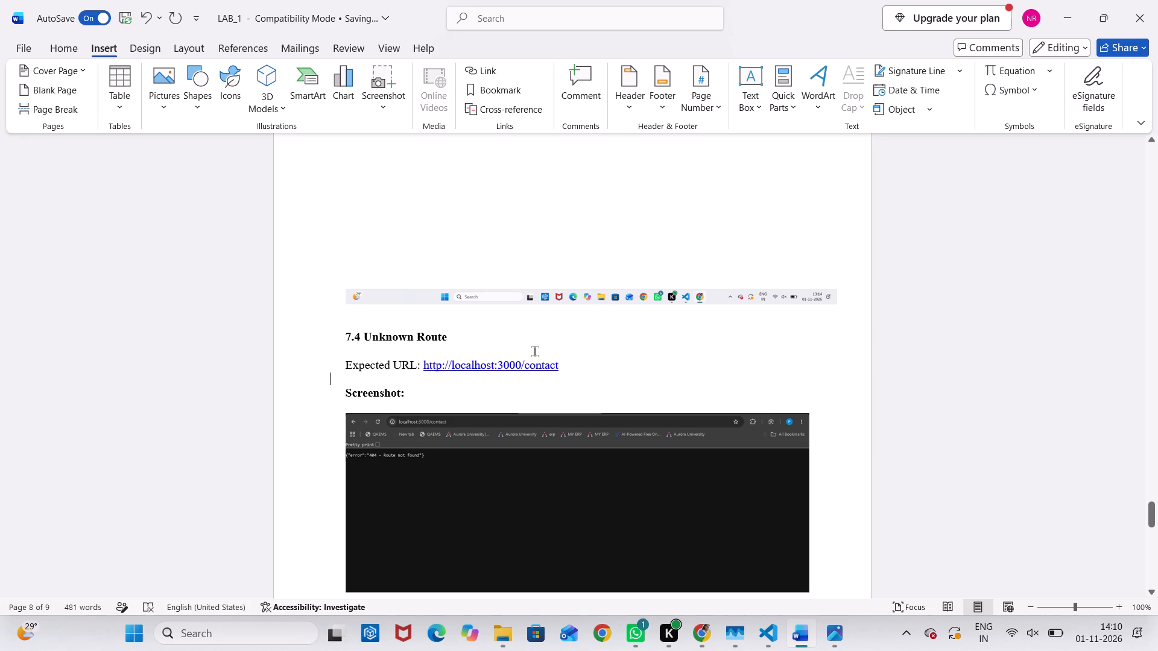
scroll(519, 407, "down", 1)
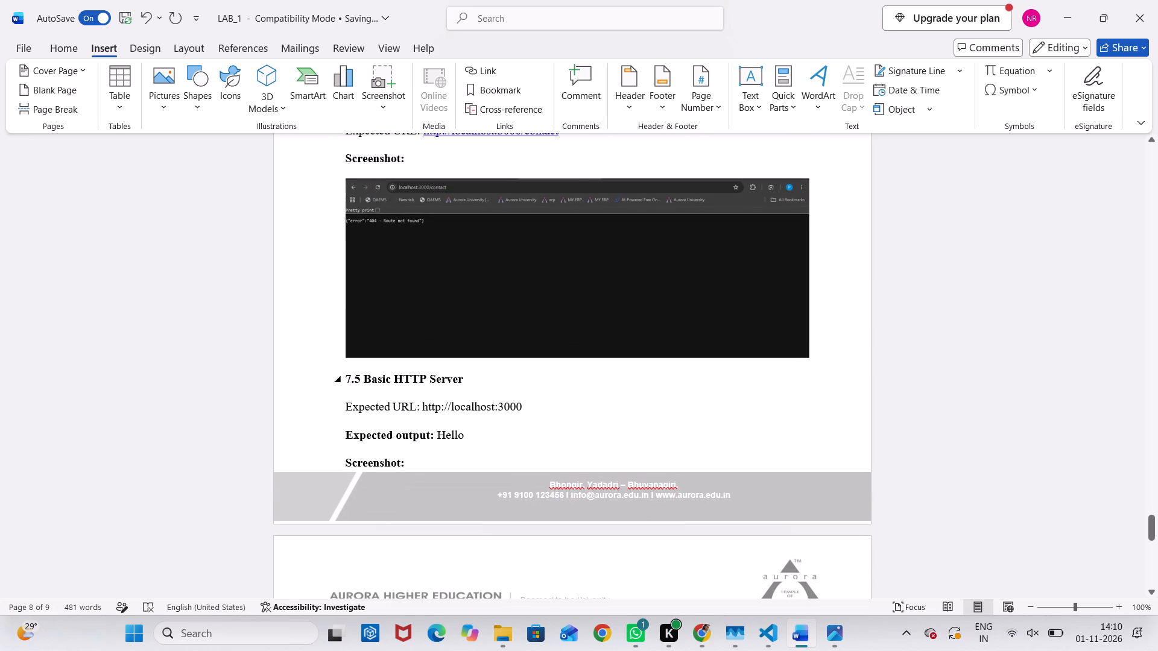
left_click(434, 274)
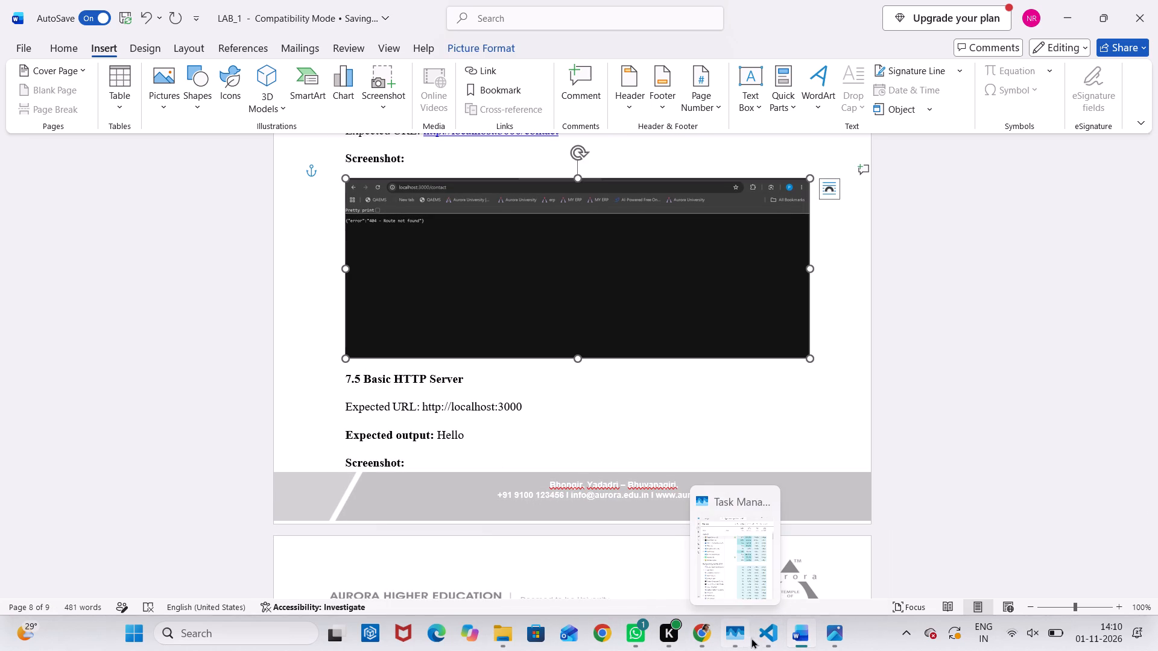
left_click(513, 579)
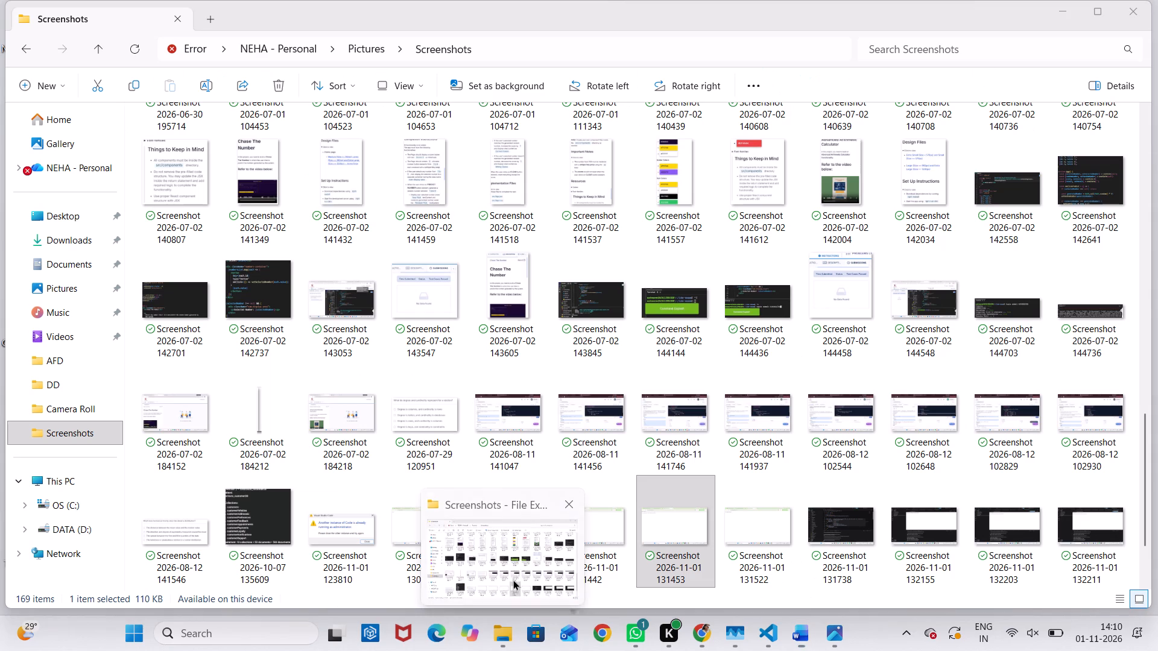
double_click(783, 542)
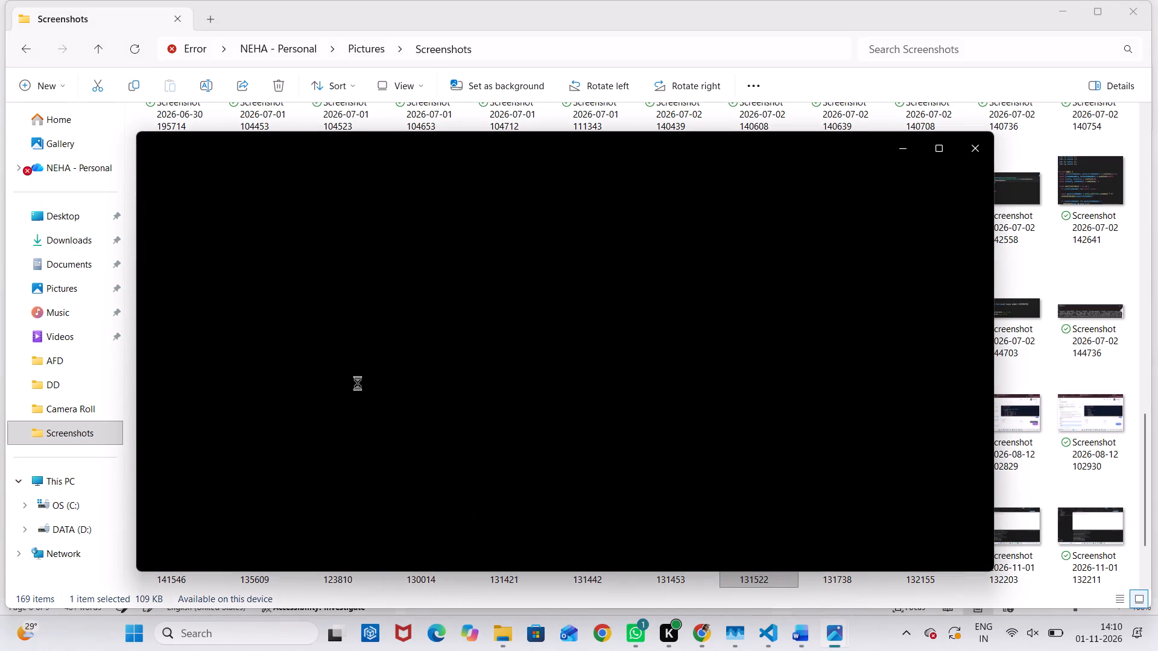
left_click(355, 141)
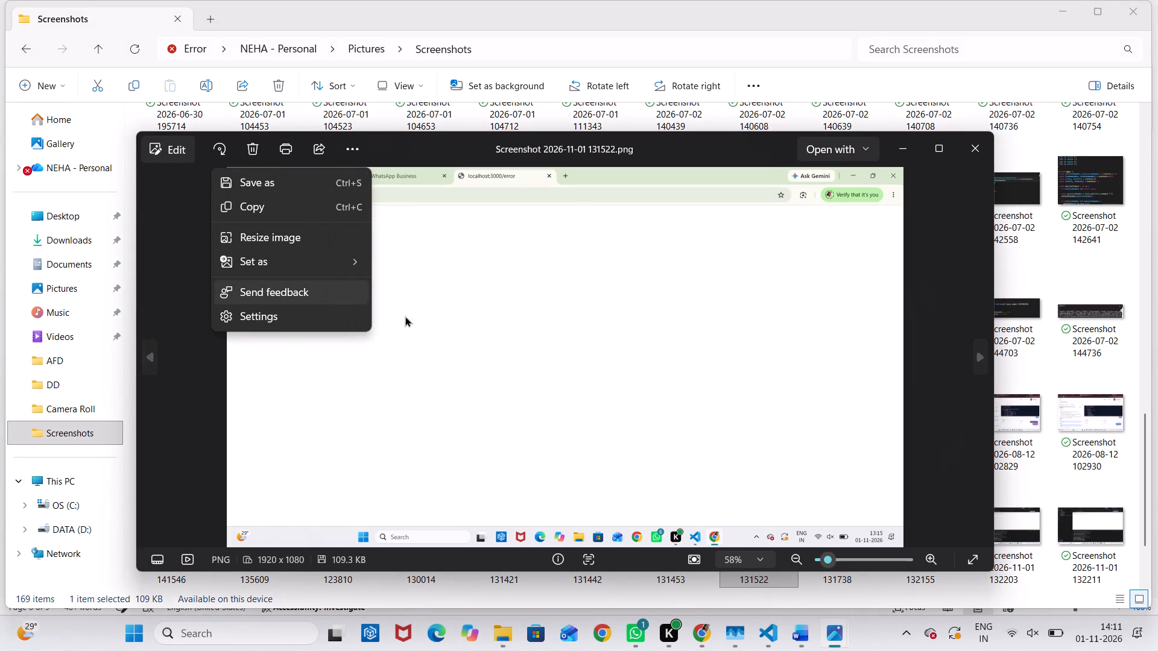
left_click(1049, 449)
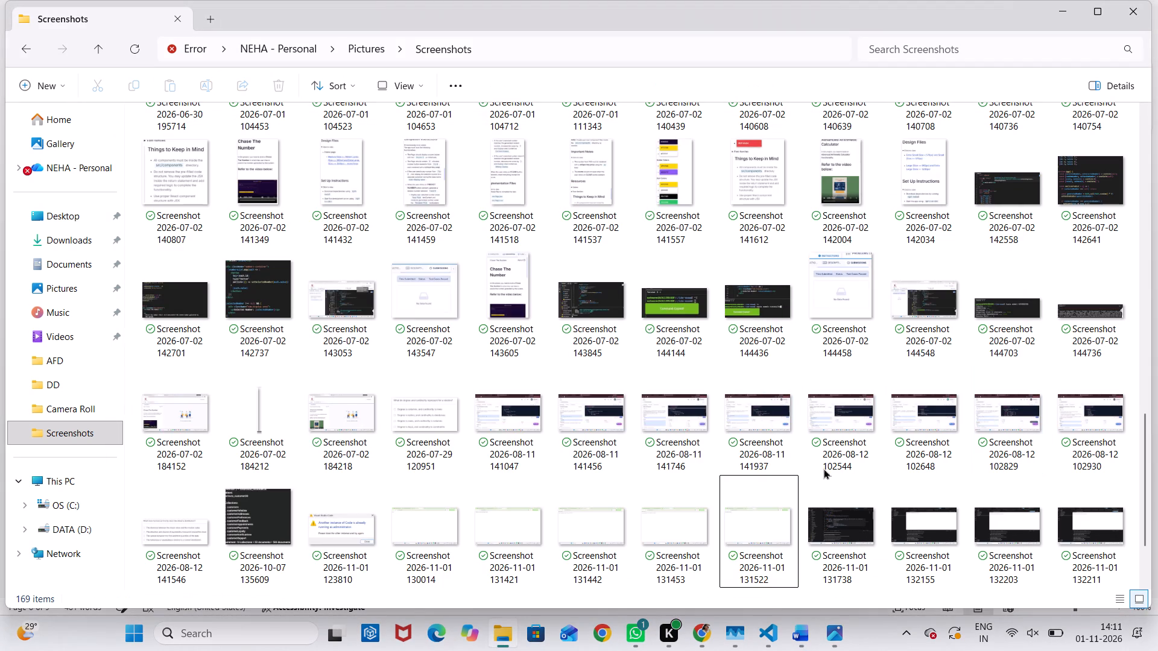
scroll(1065, 542, "down", 1)
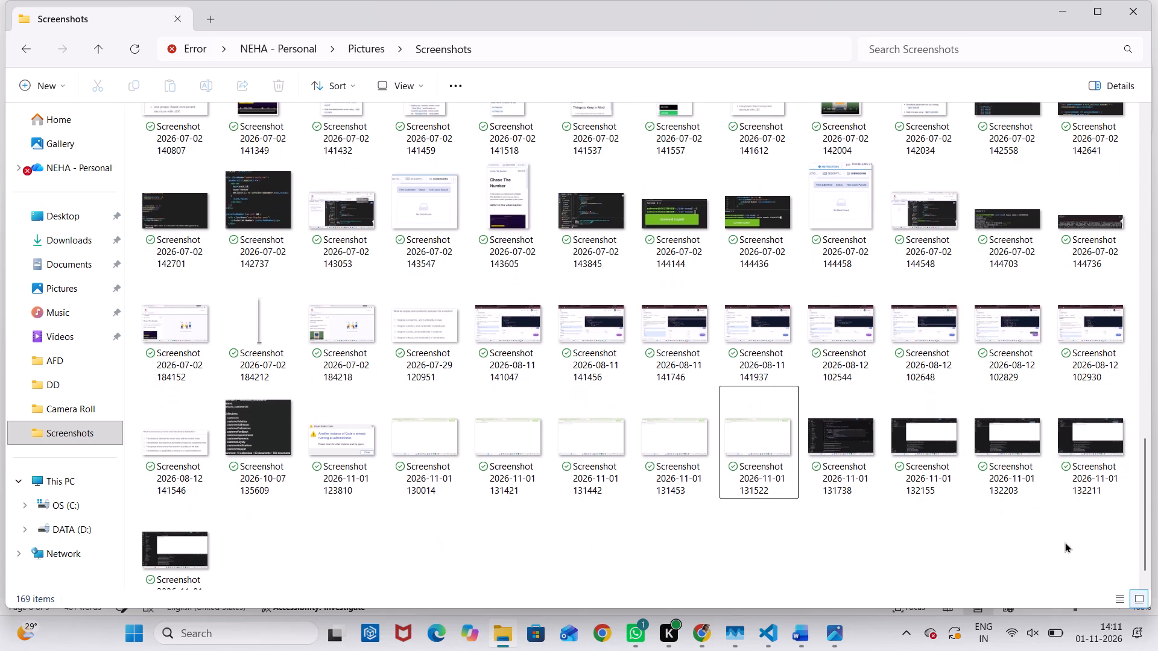
double_click(156, 567)
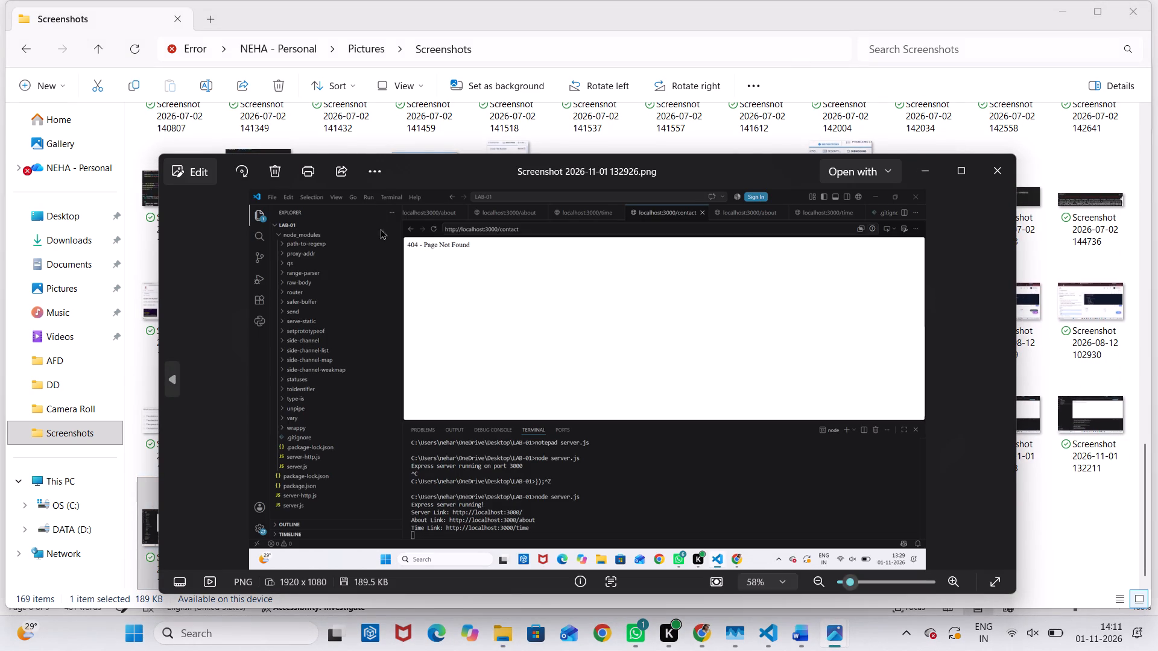
left_click(376, 170)
left_click(308, 234)
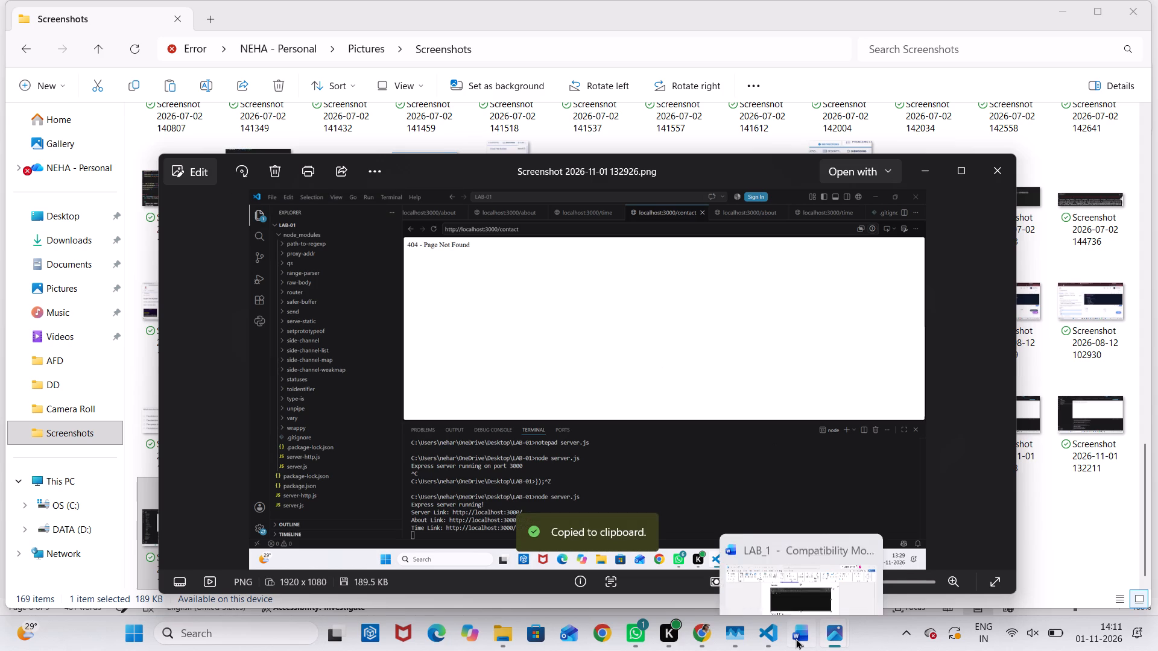
left_click(805, 583)
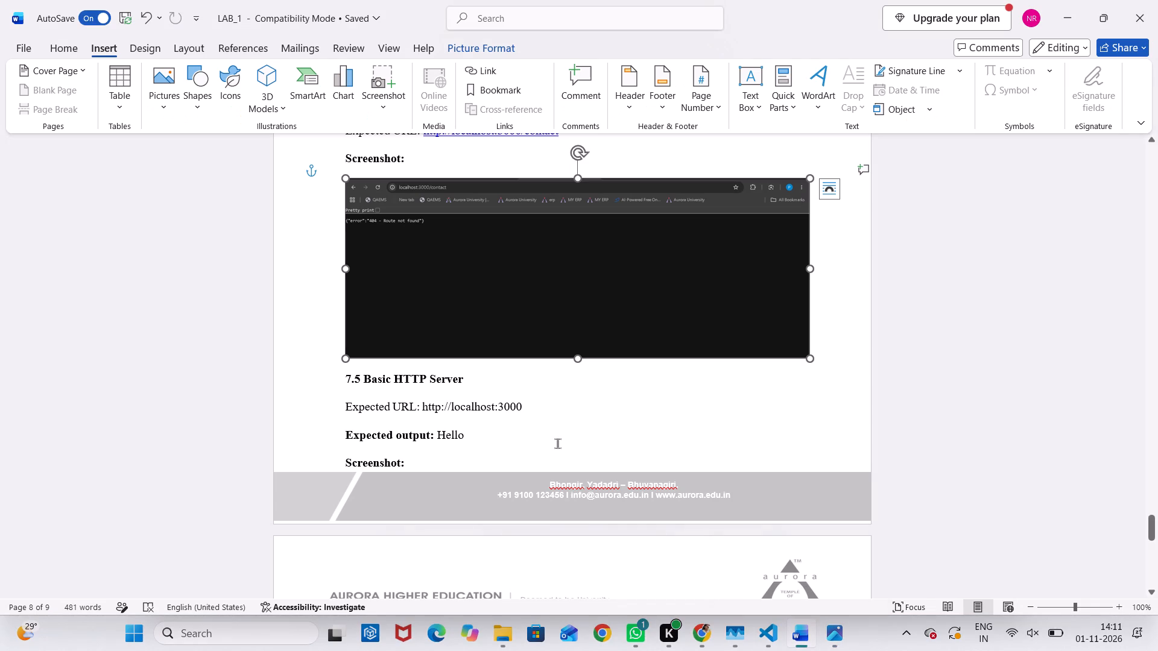
scroll(557, 443, "down", 5)
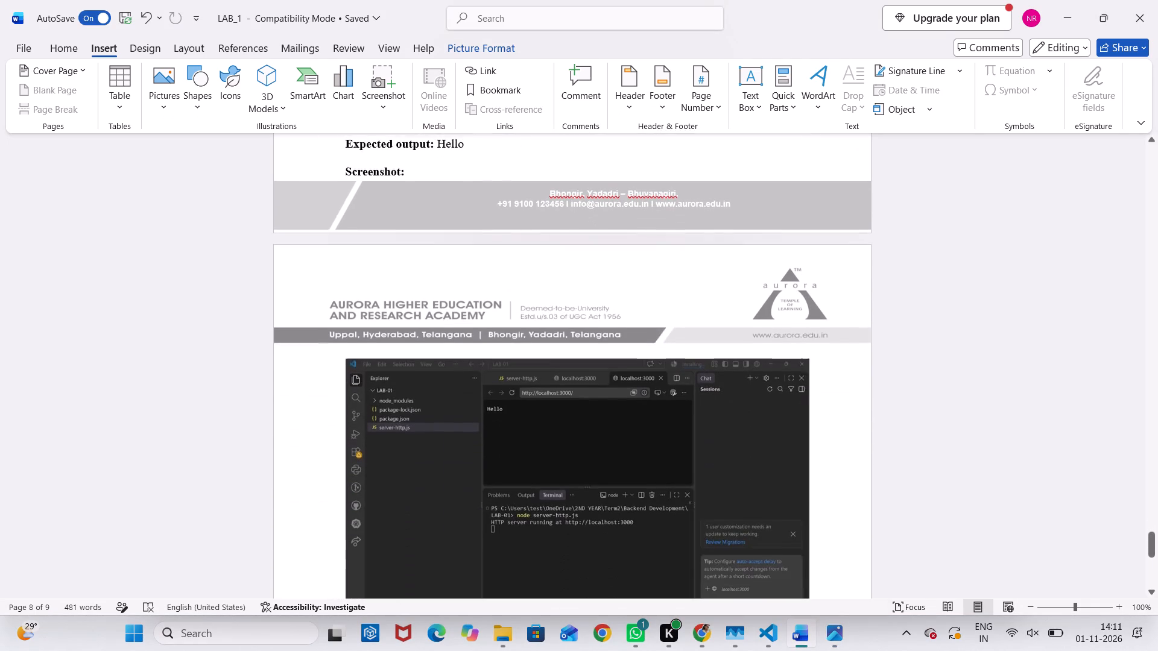
scroll(557, 443, "up", 4)
left_click(557, 443)
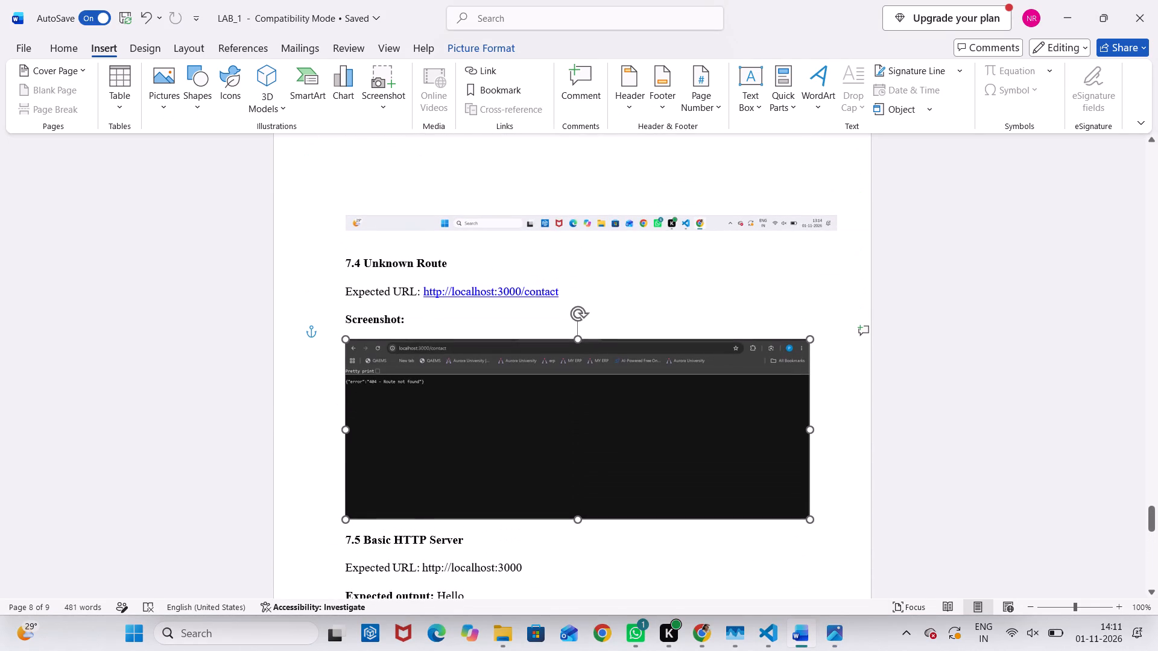
key("BackSpace")
key("ctrl+v")
scroll(557, 443, "down", 4)
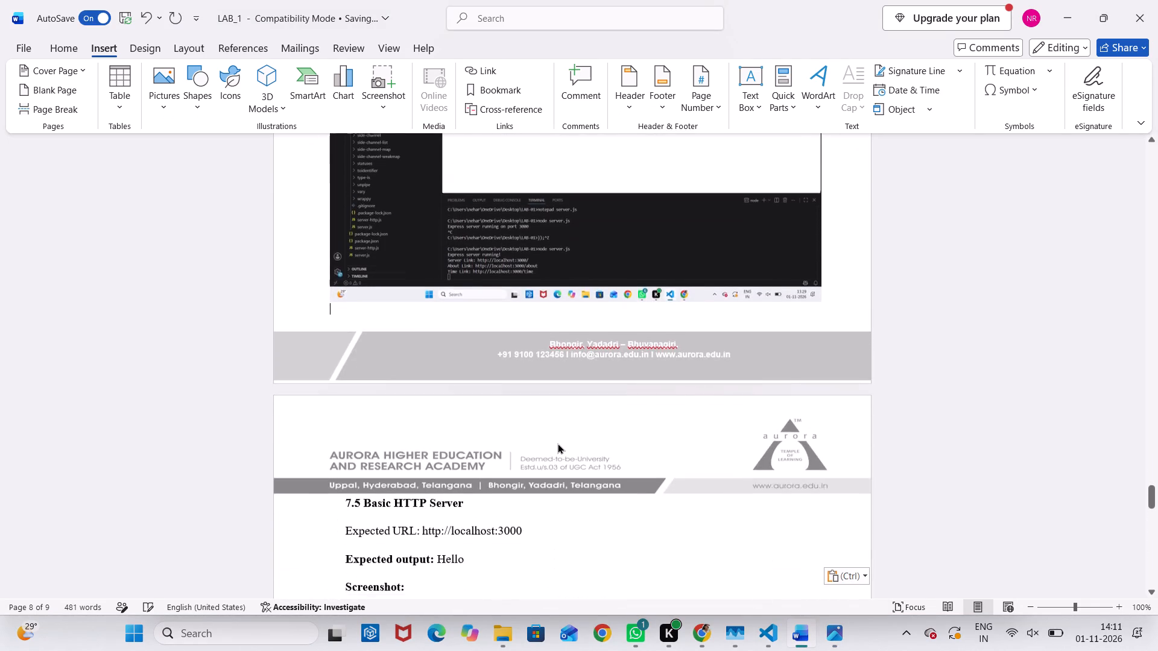
scroll(557, 443, "down", 1)
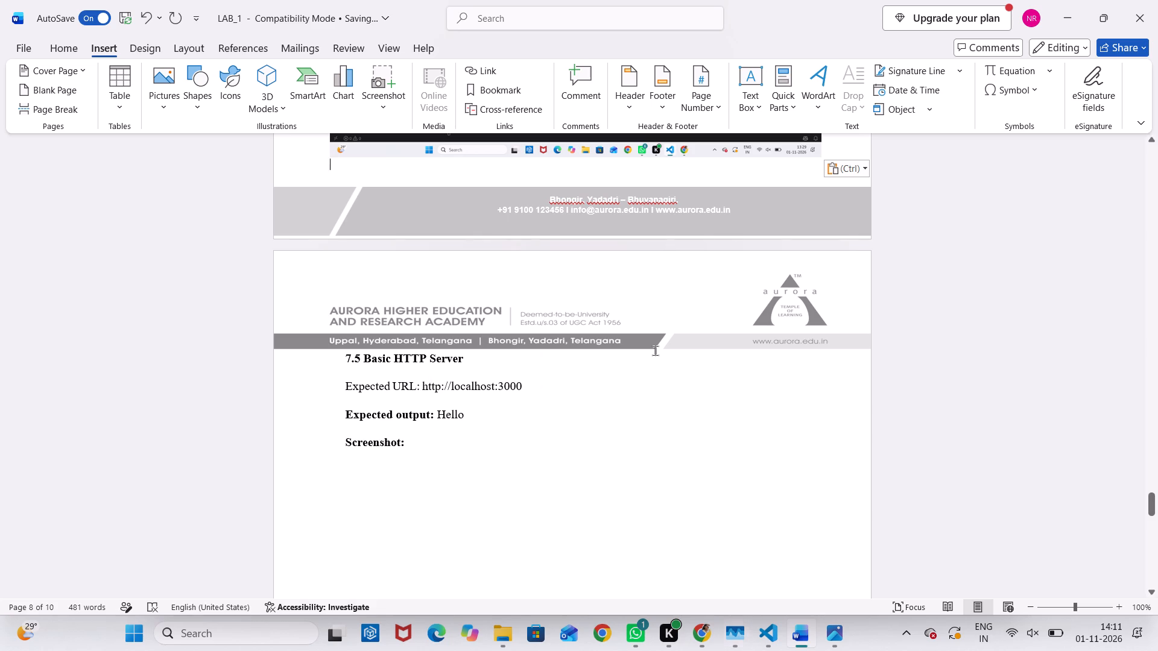
Look back through the earlier pages of the report to check the replaced route screenshots and their layout.
scroll(655, 350, "up", 19)
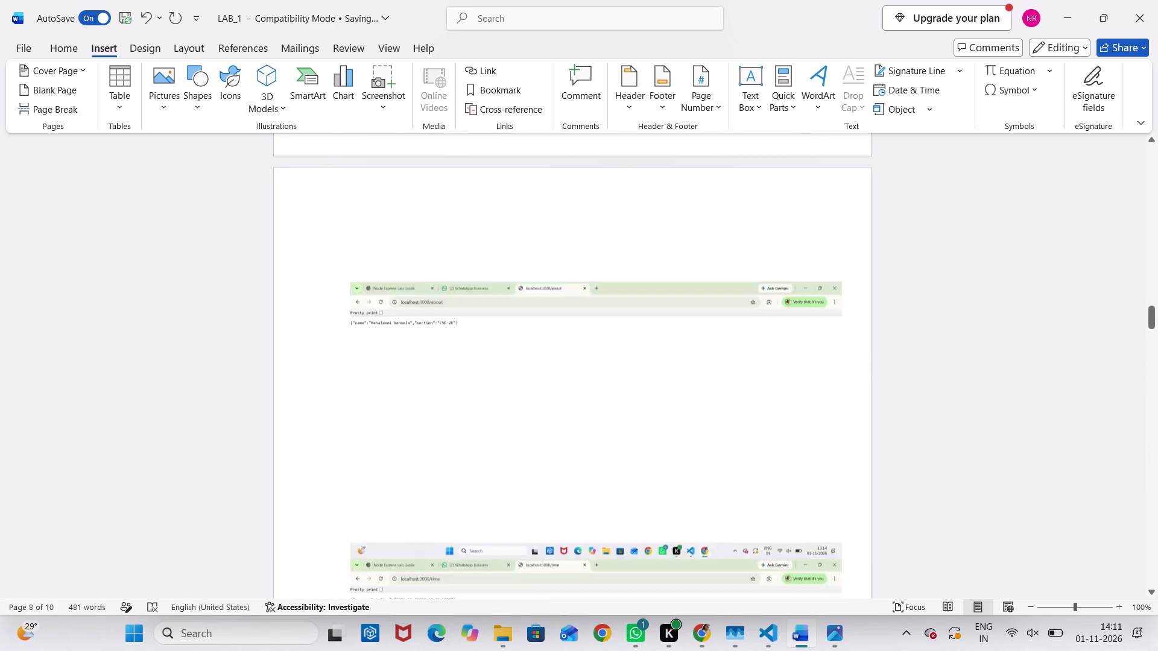
scroll(655, 350, "up", 2)
scroll(655, 350, "right", 1)
scroll(655, 350, "up", 1)
scroll(655, 350, "right", 1)
scroll(655, 350, "up", 4)
scroll(655, 350, "right", 1)
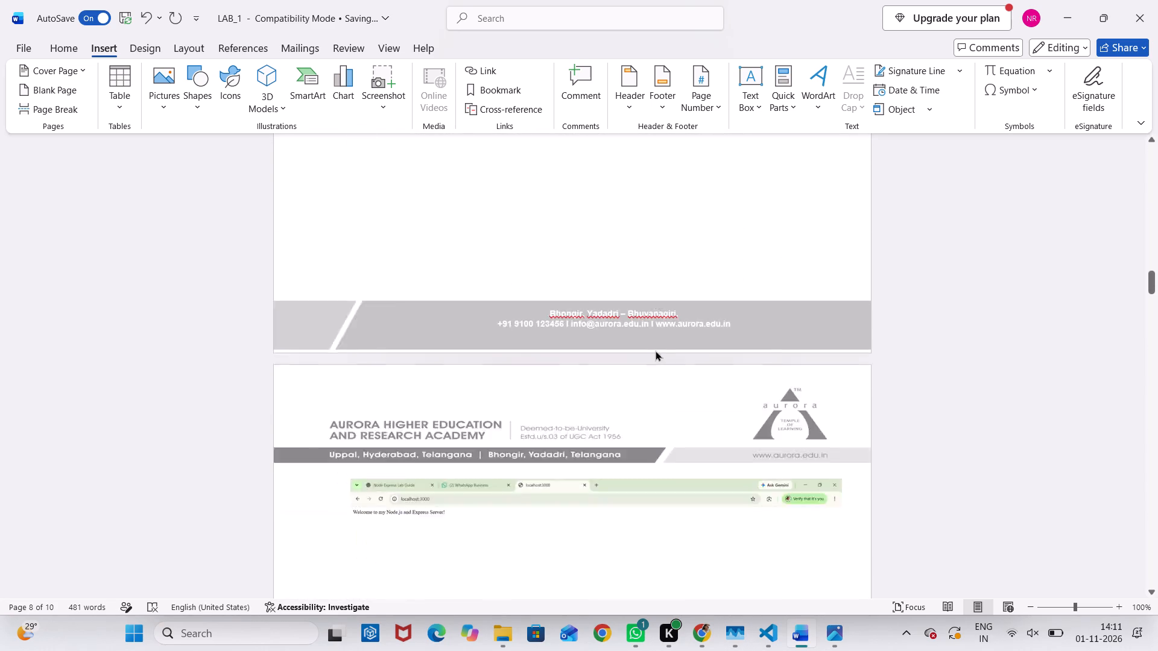
scroll(655, 350, "right", 1)
scroll(655, 350, "down", 9)
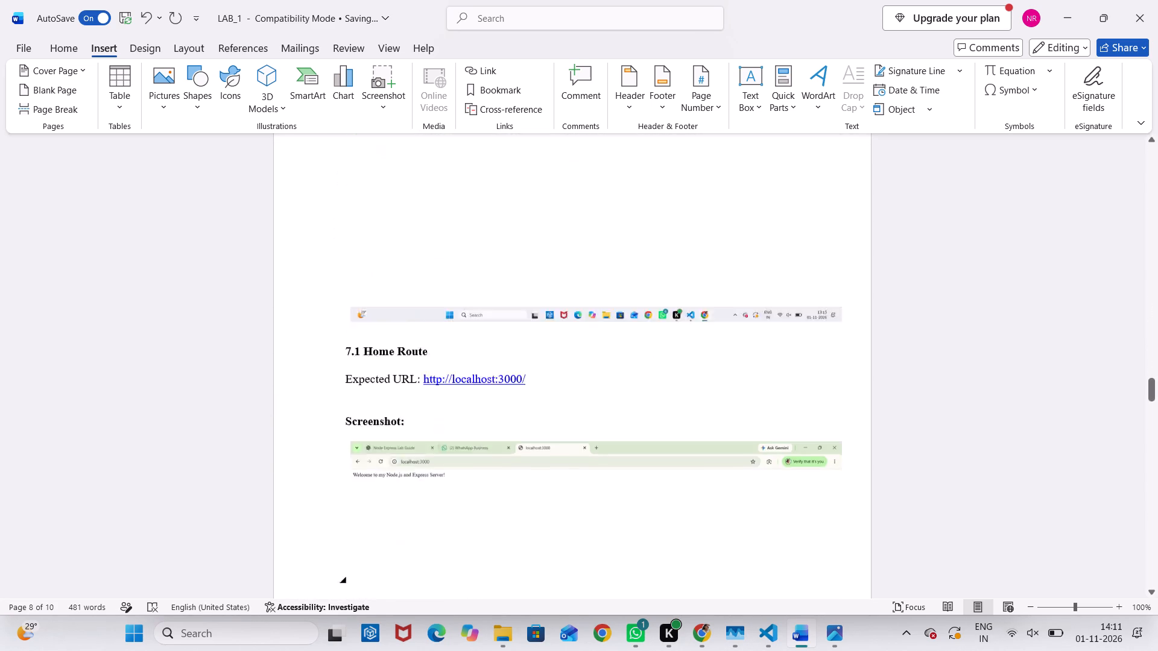
scroll(655, 350, "down", 11)
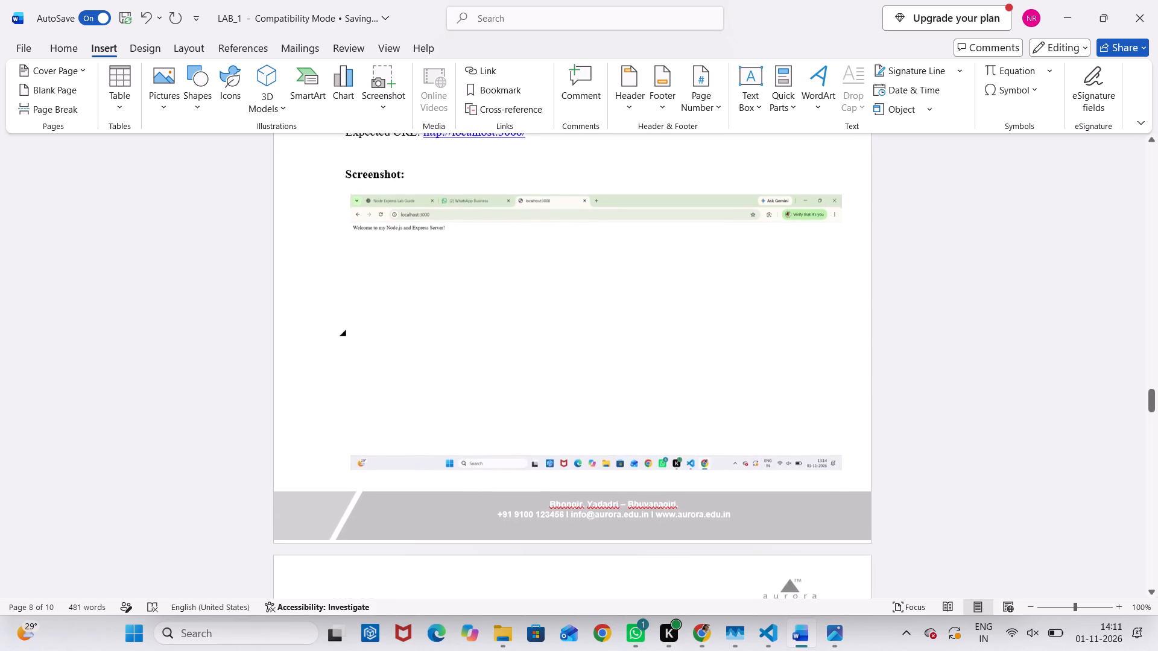
scroll(655, 350, "down", 19)
scroll(655, 350, "up", 3)
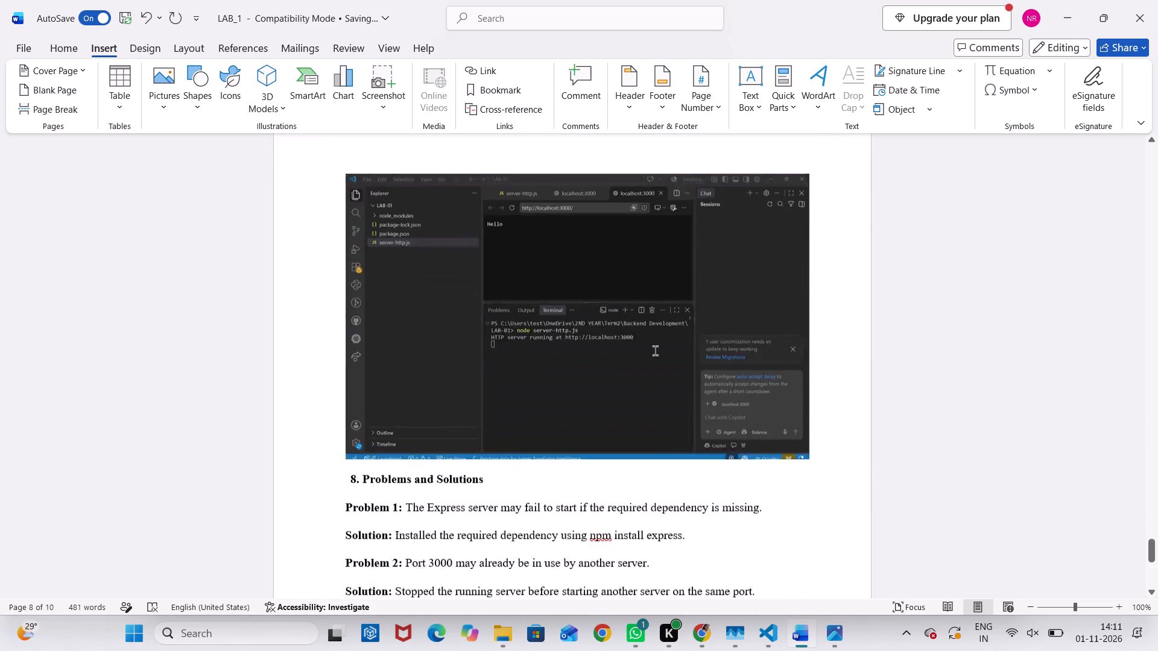
scroll(655, 350, "up", 4)
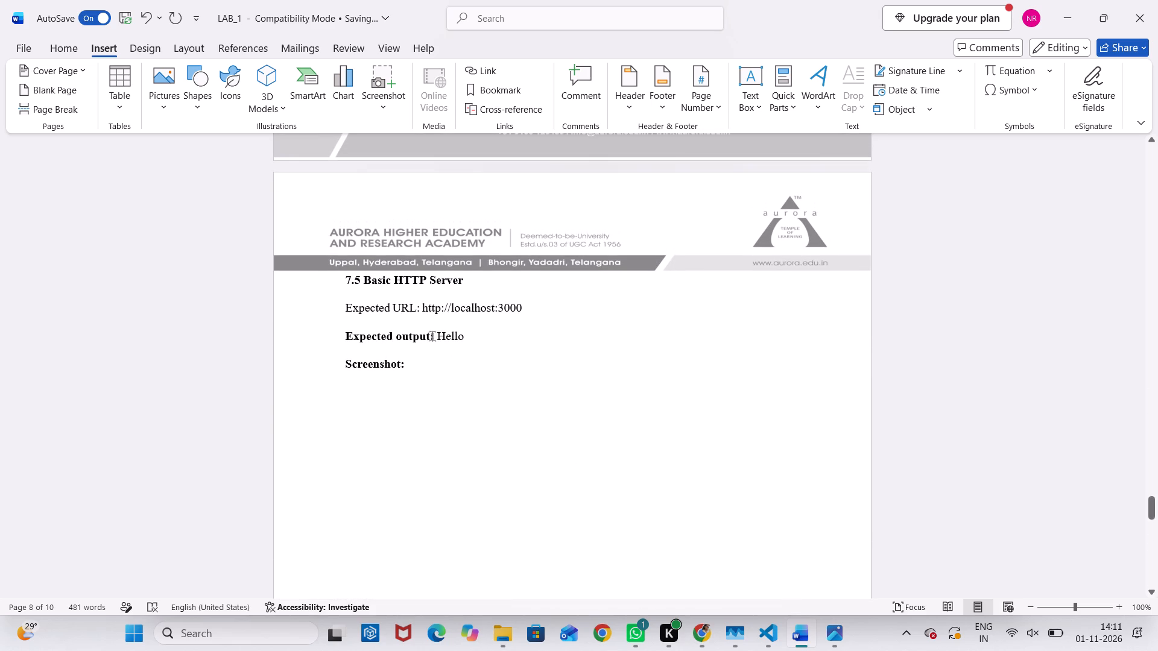
left_click_drag(423, 307, 533, 302)
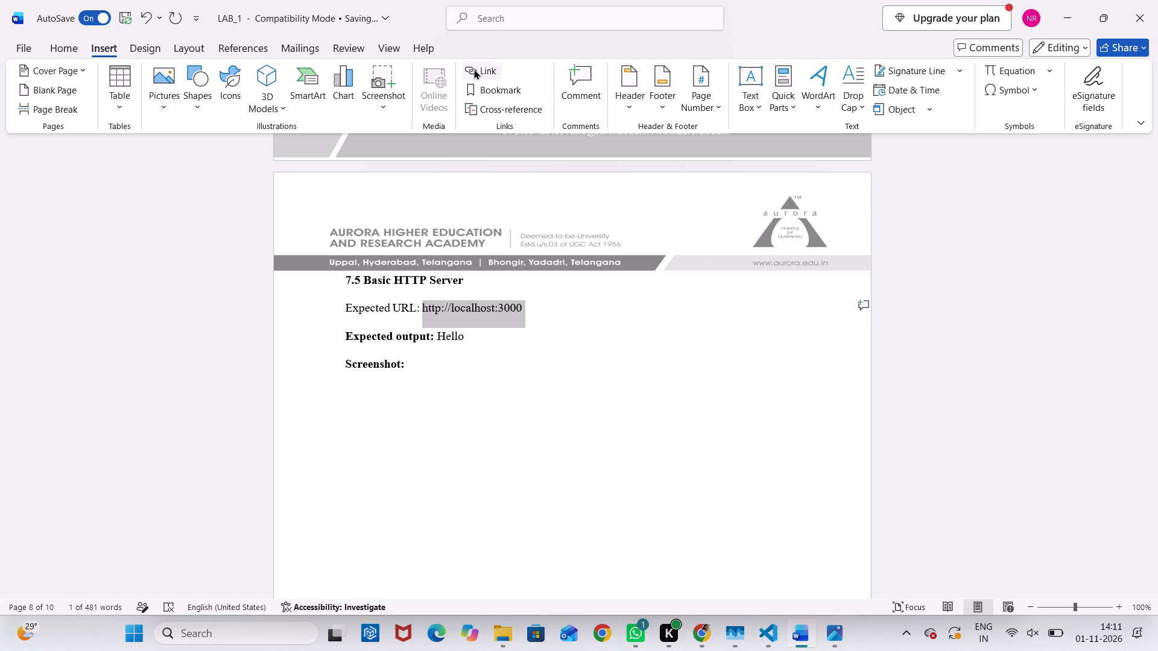
left_click(473, 69)
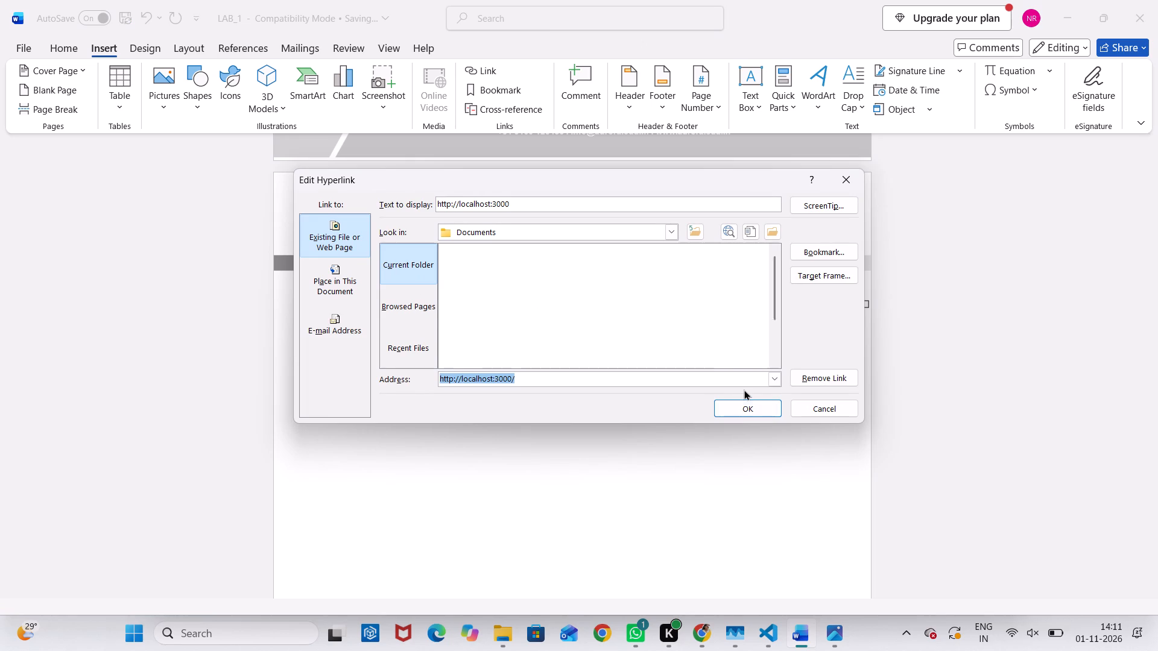
left_click(739, 400)
scroll(598, 452, "down", 1)
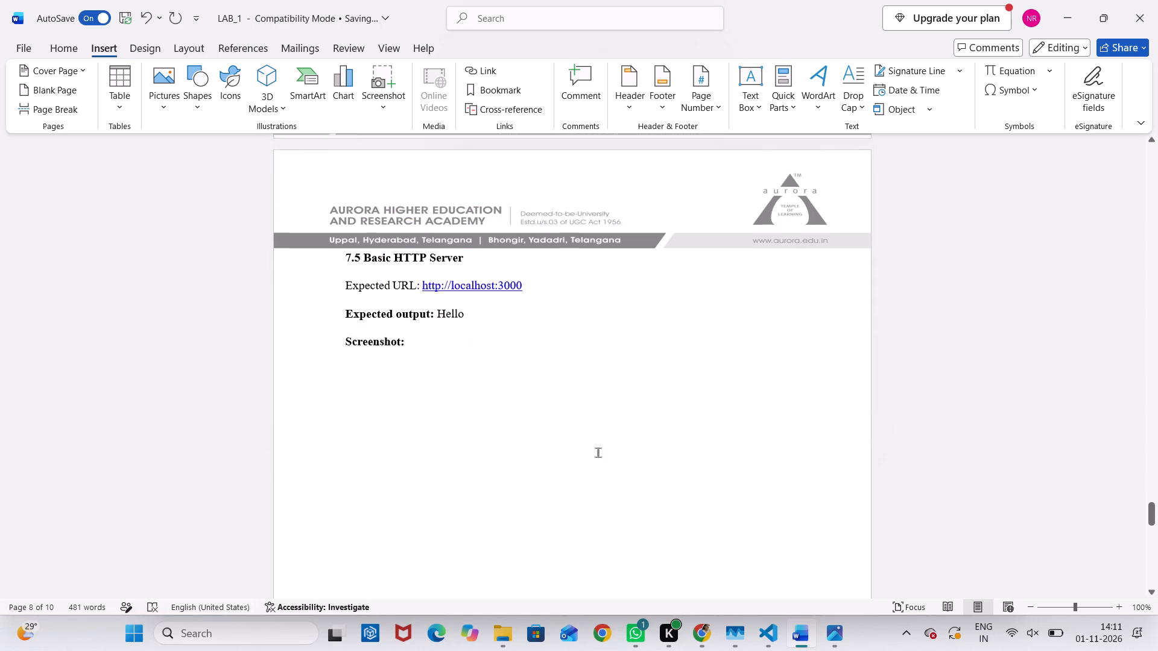
scroll(598, 452, "down", 1)
left_click(480, 301)
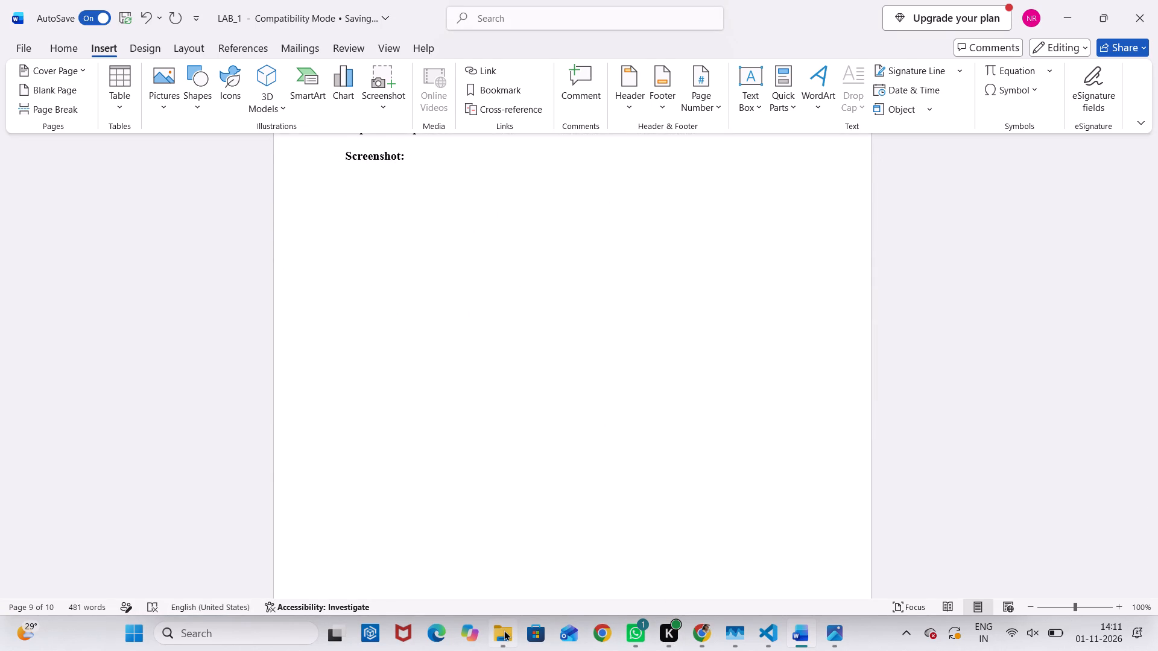
left_click(518, 577)
double_click(417, 404)
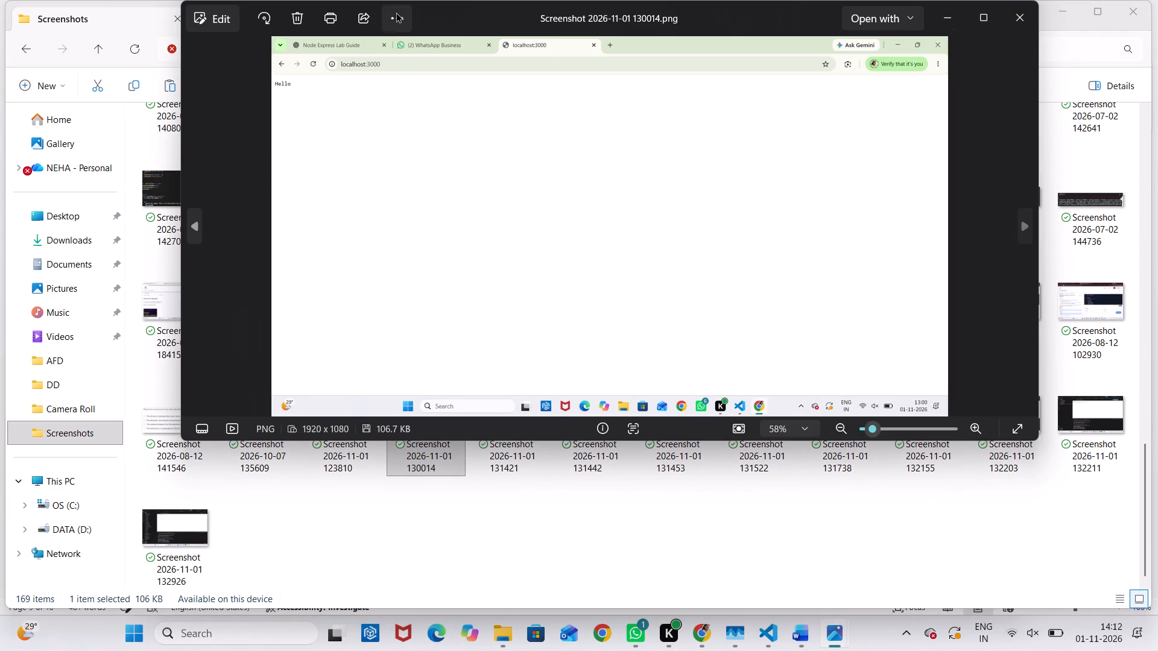
left_click(396, 12)
left_click(319, 76)
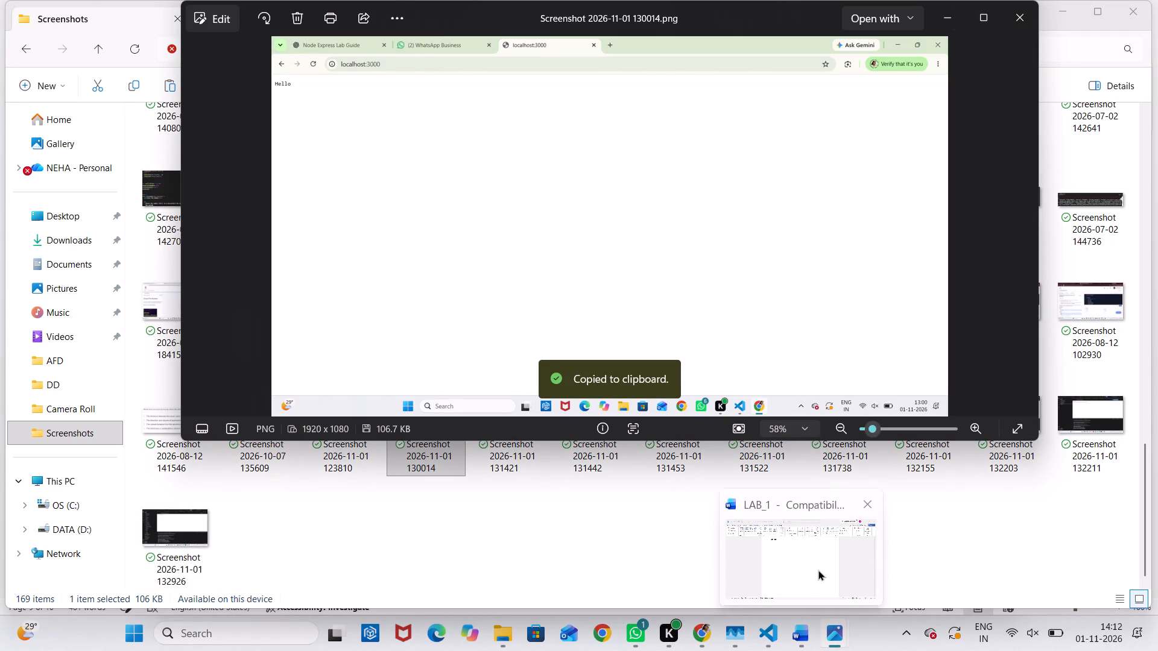
left_click_drag(818, 570, 400, 245)
left_click(400, 245)
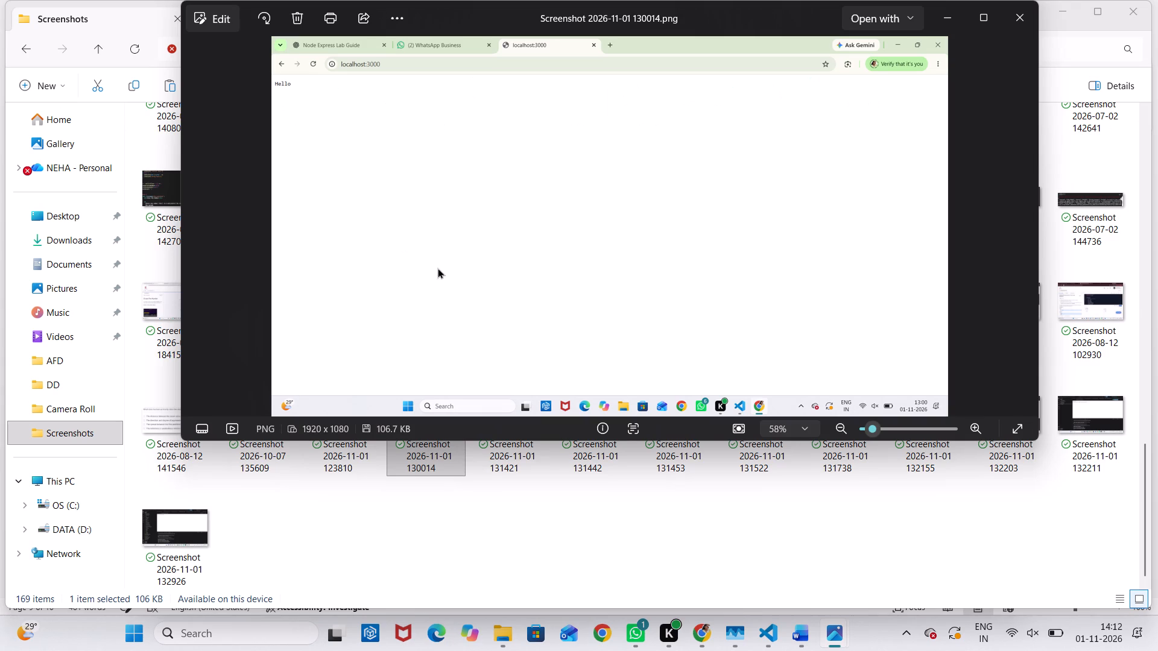
left_click(808, 632)
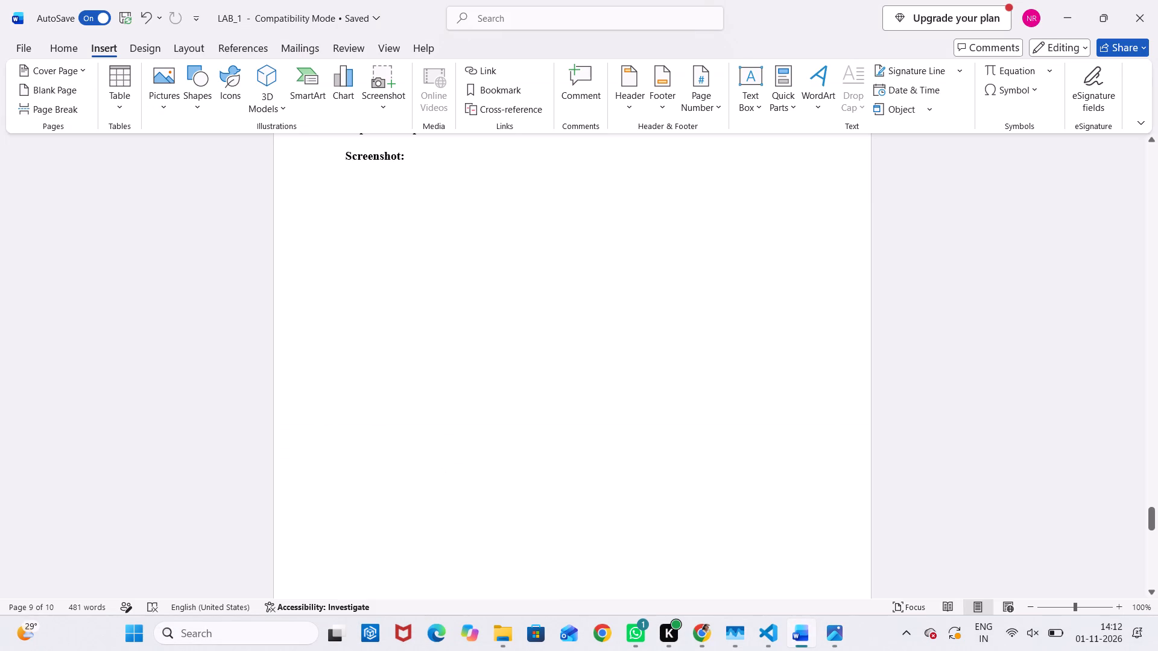
key("Return")
key("ctrl+v")
Delete the old VS Code screenshot of the basic HTTP server above 8. Problems and Solutions.
scroll(408, 368, "down", 2)
scroll(501, 465, "down", 1)
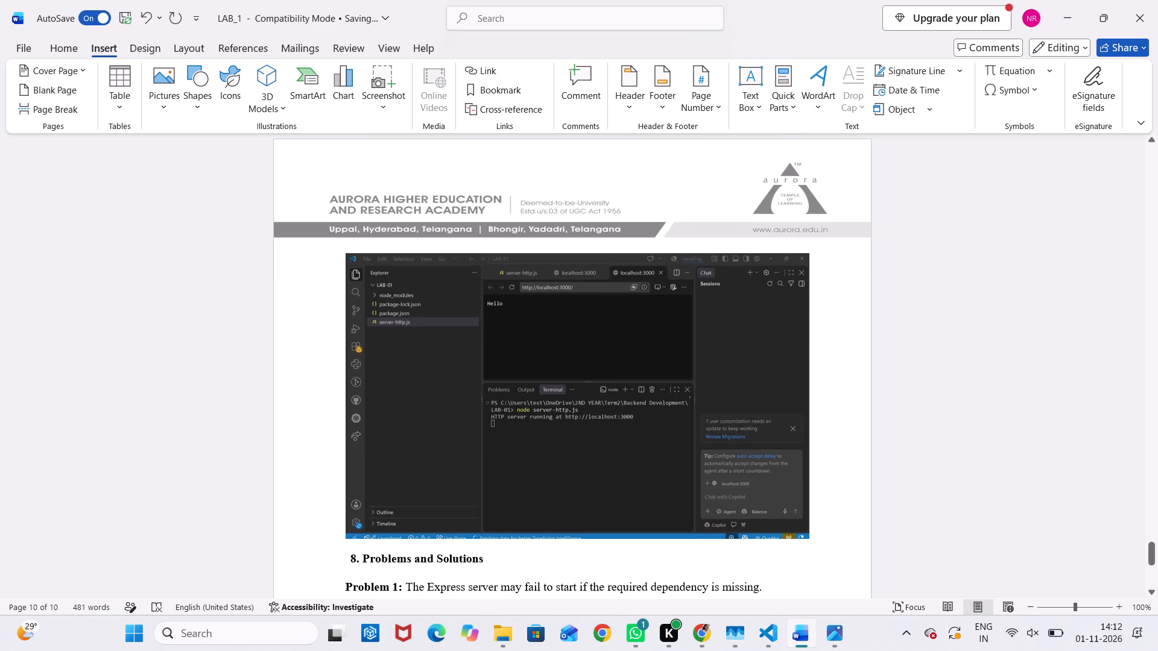
left_click(501, 465)
key("BackSpace")
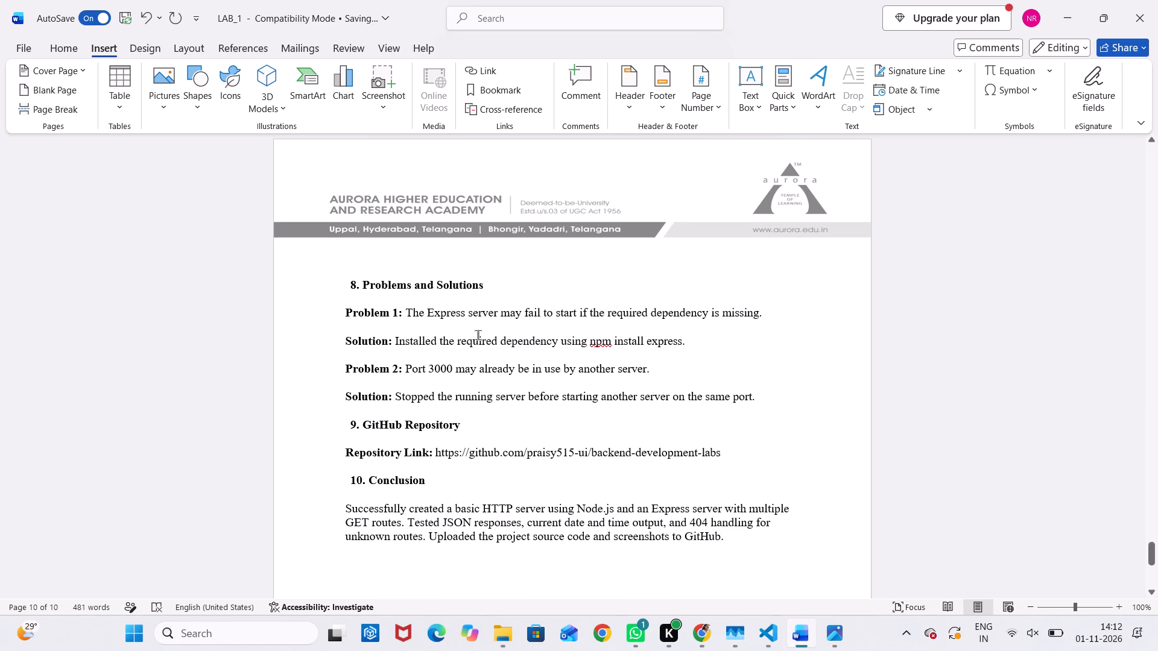
Copy the Backend-Development-Labs repository URL from GitHub in Chrome and replace the Repository Link under 9. GitHub Repository in Word with it.
scroll(478, 335, "down", 1)
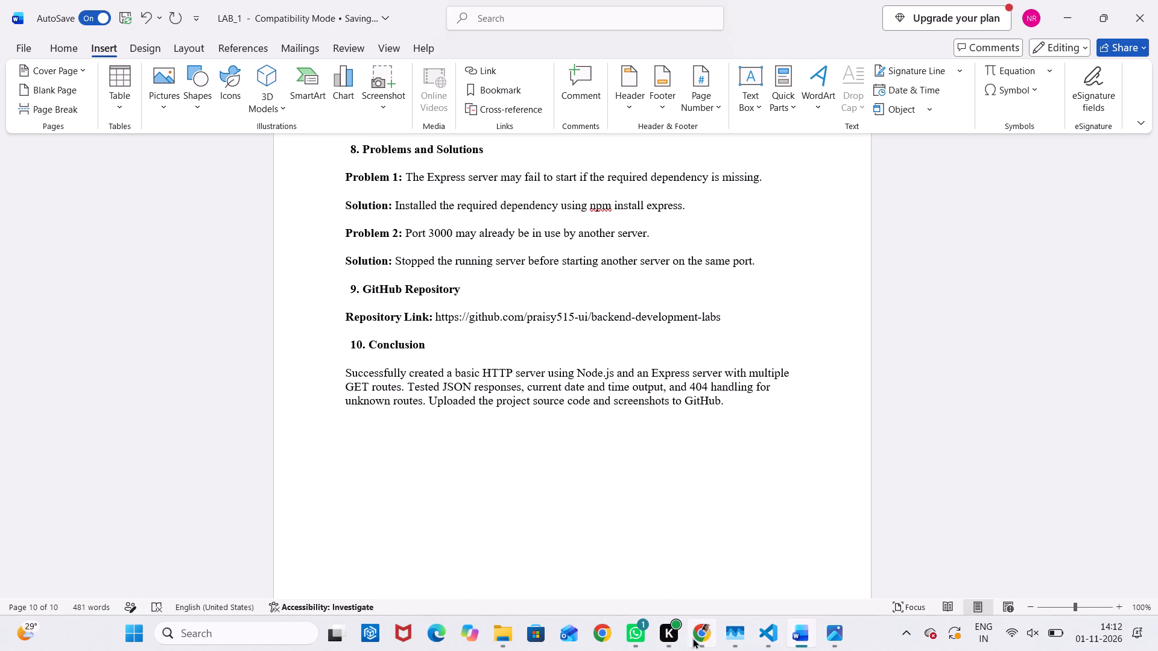
left_click(694, 565)
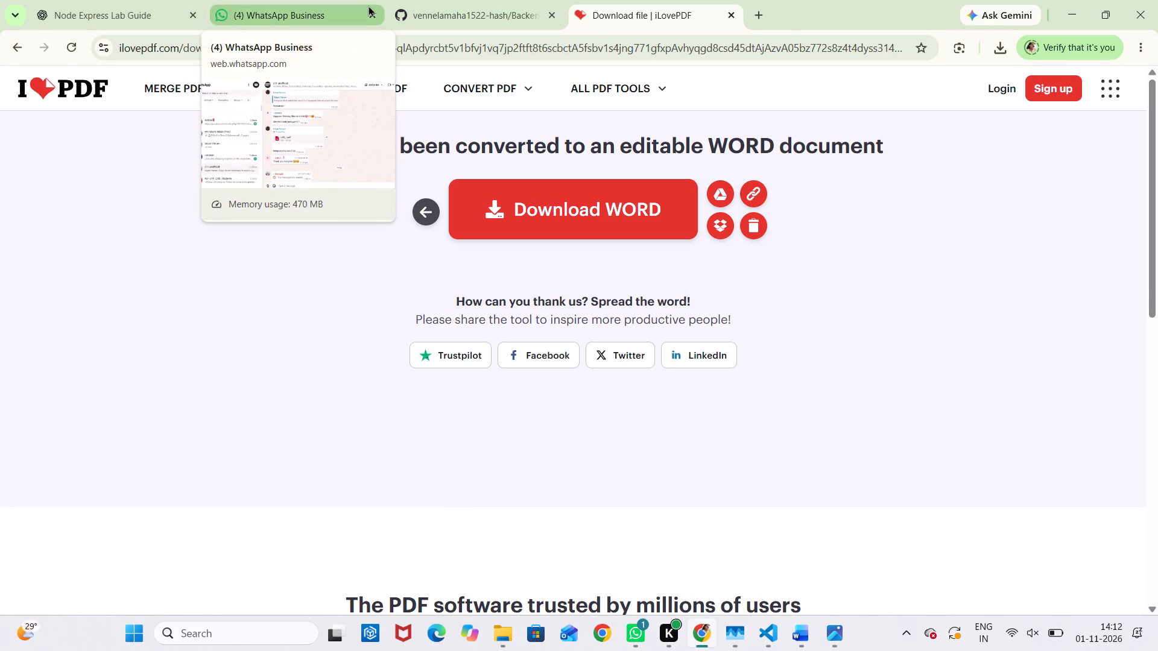
left_click(462, 0)
left_click(446, 49)
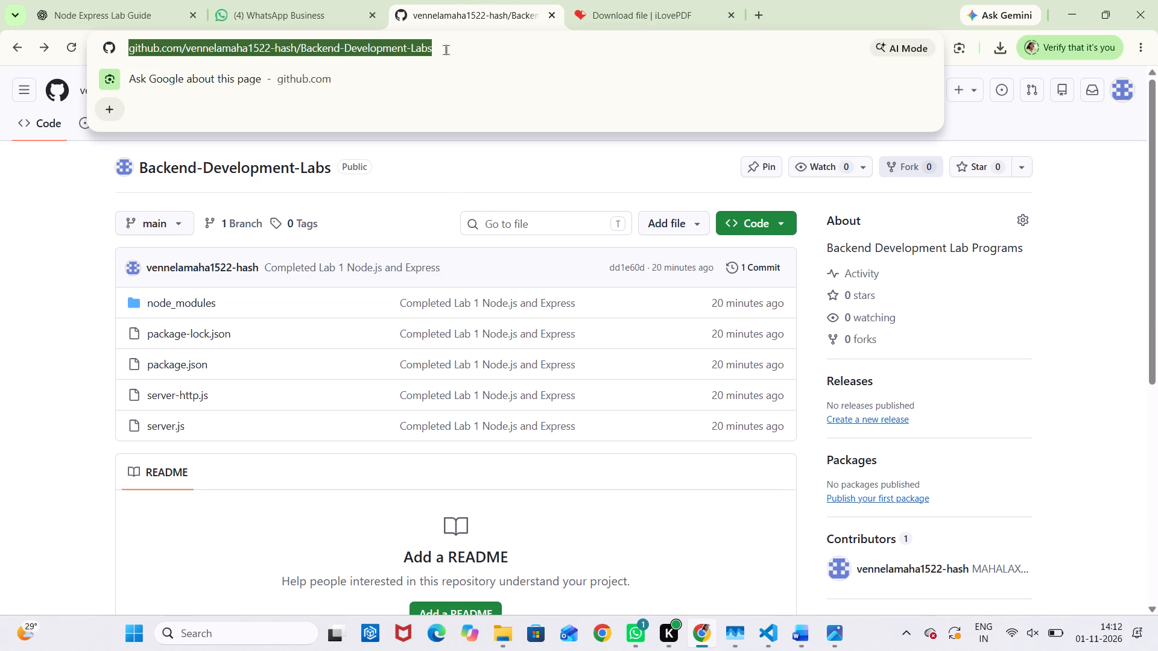
key("ctrl+c")
left_click(446, 49)
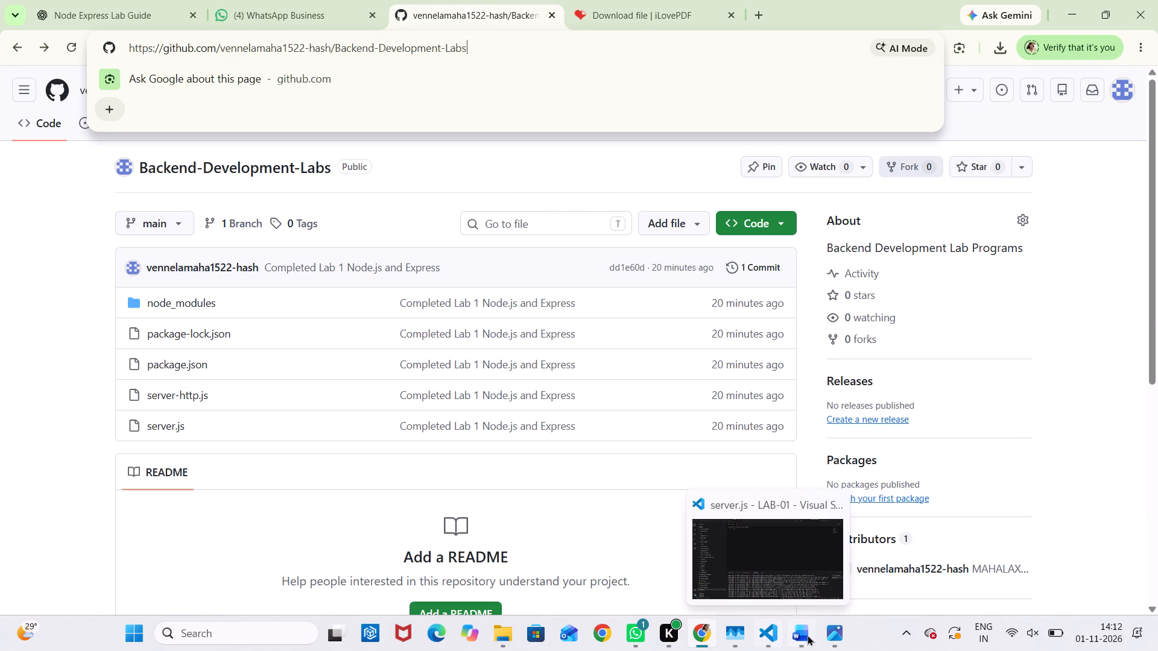
left_click(808, 571)
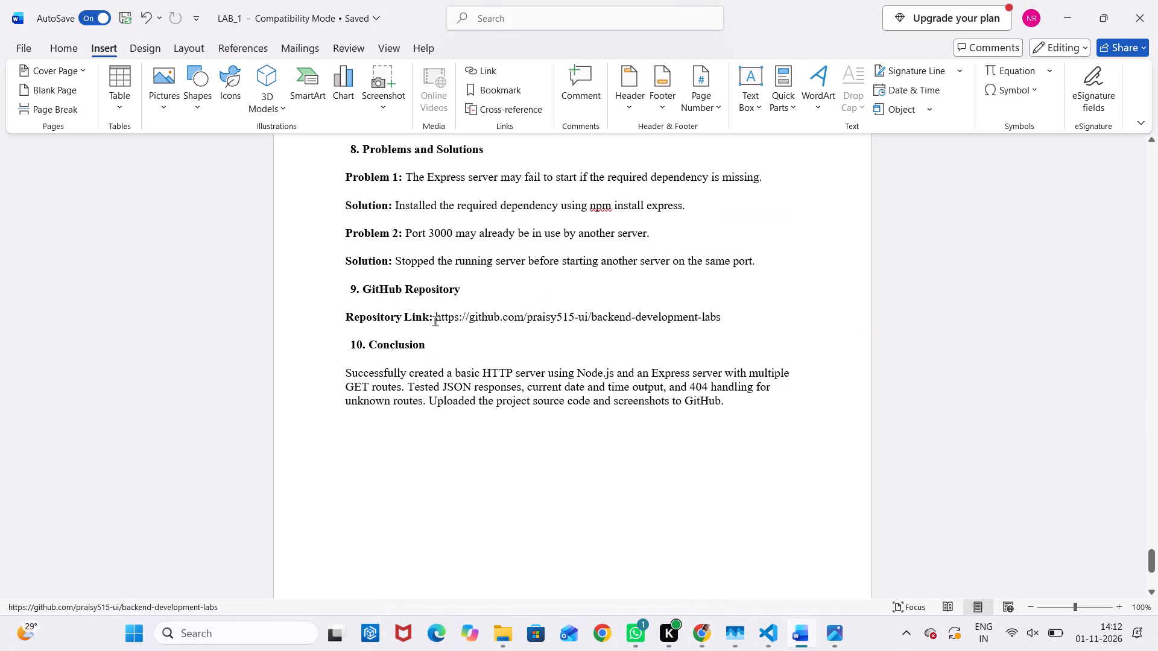
left_click_drag(435, 321, 719, 320)
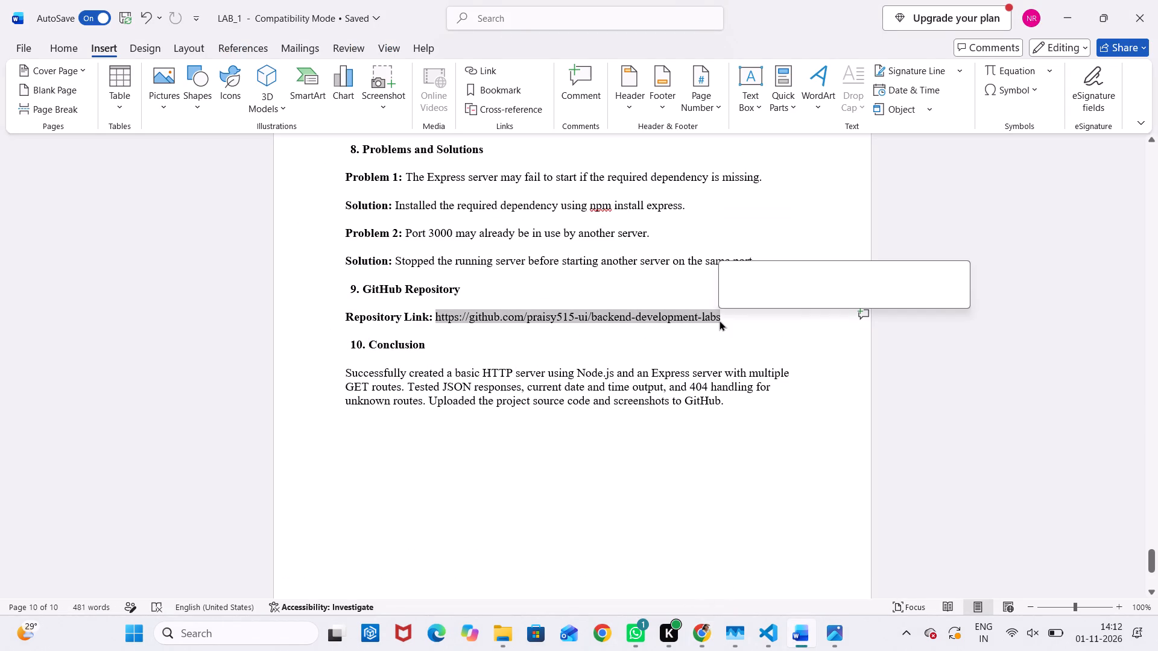
key("BackSpace")
key("ctrl+v")
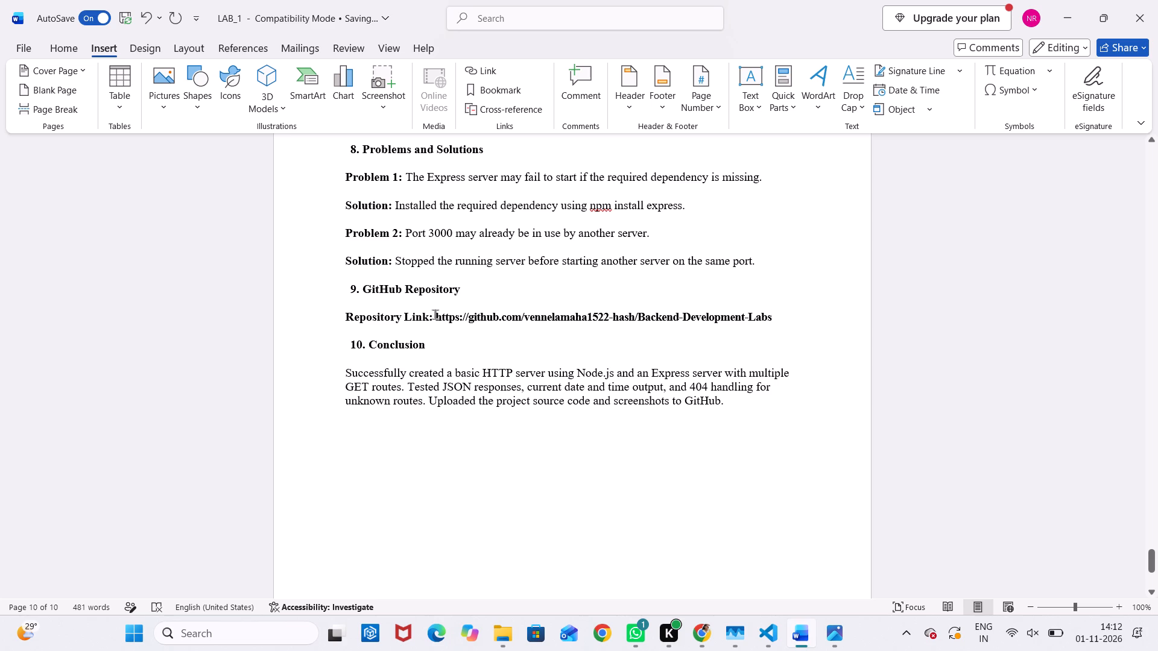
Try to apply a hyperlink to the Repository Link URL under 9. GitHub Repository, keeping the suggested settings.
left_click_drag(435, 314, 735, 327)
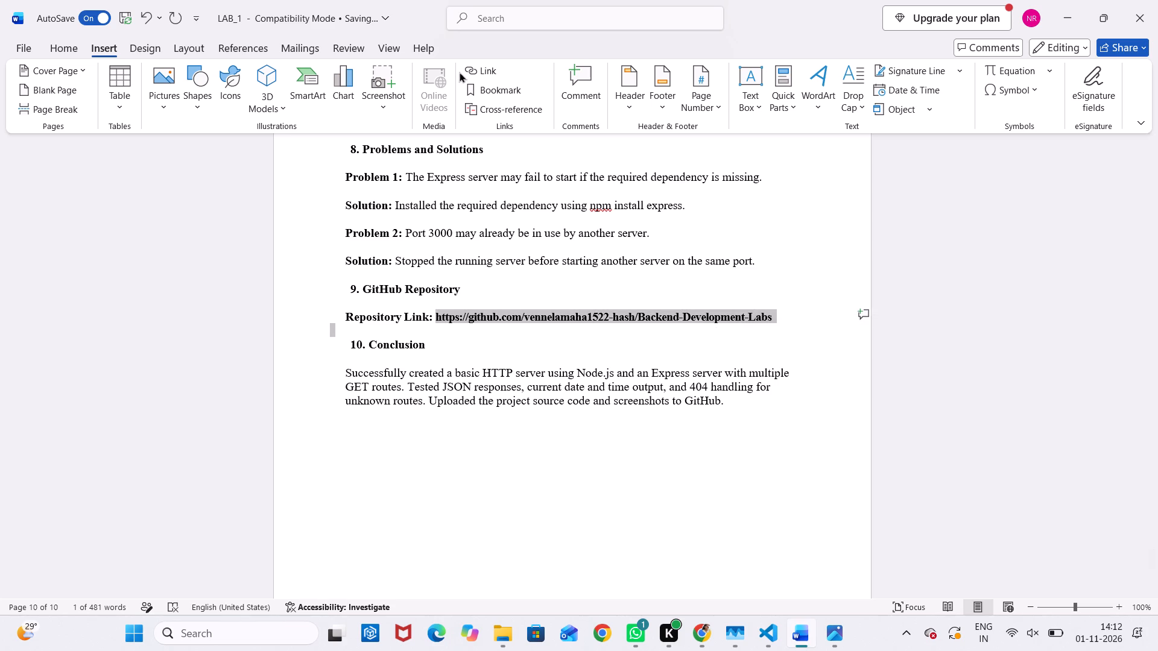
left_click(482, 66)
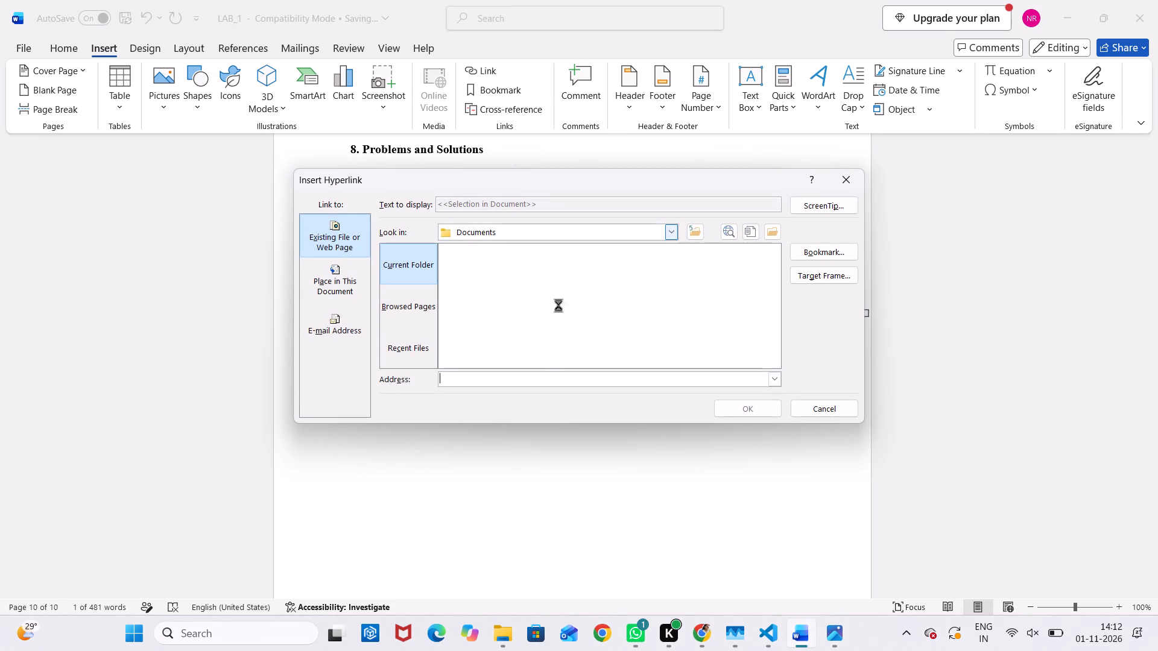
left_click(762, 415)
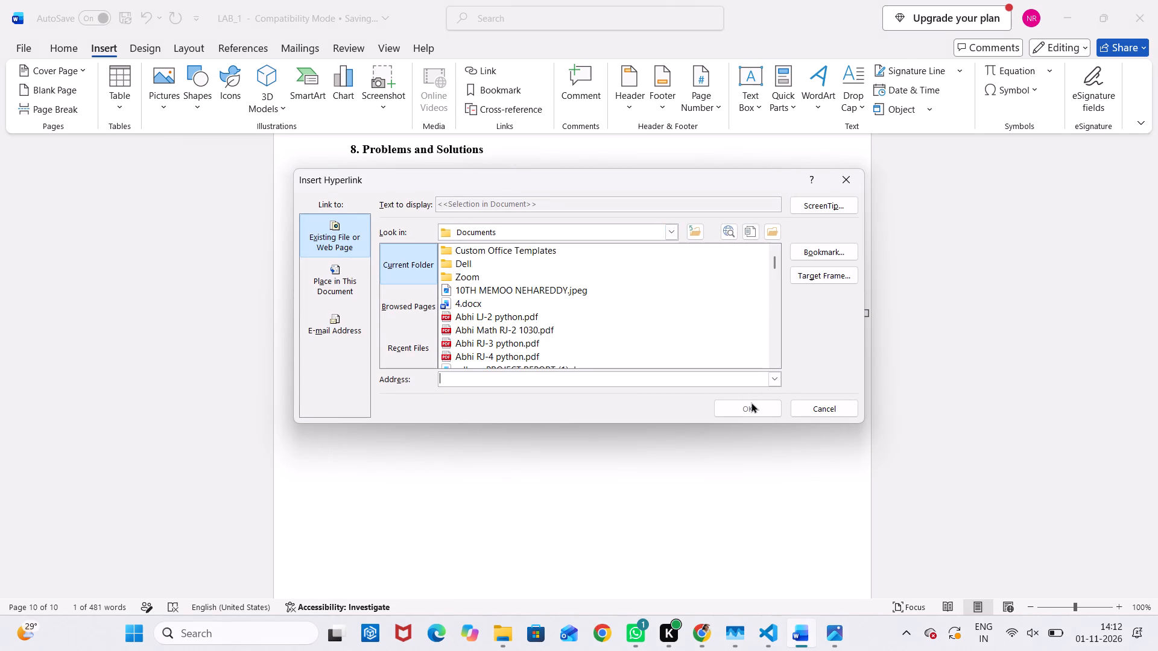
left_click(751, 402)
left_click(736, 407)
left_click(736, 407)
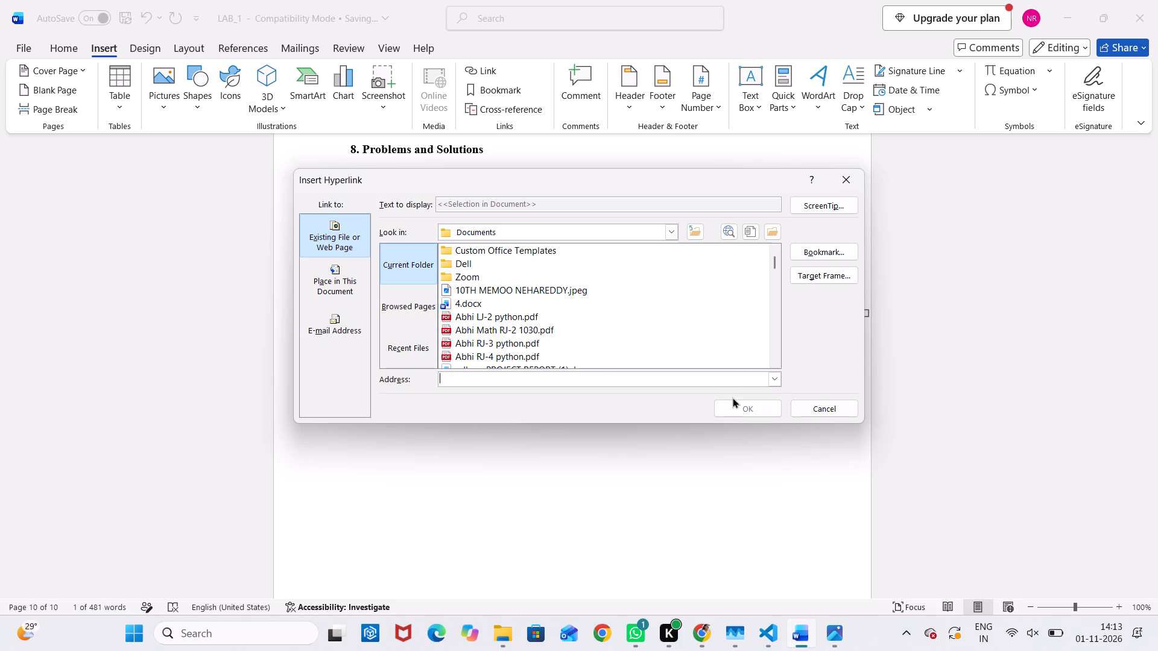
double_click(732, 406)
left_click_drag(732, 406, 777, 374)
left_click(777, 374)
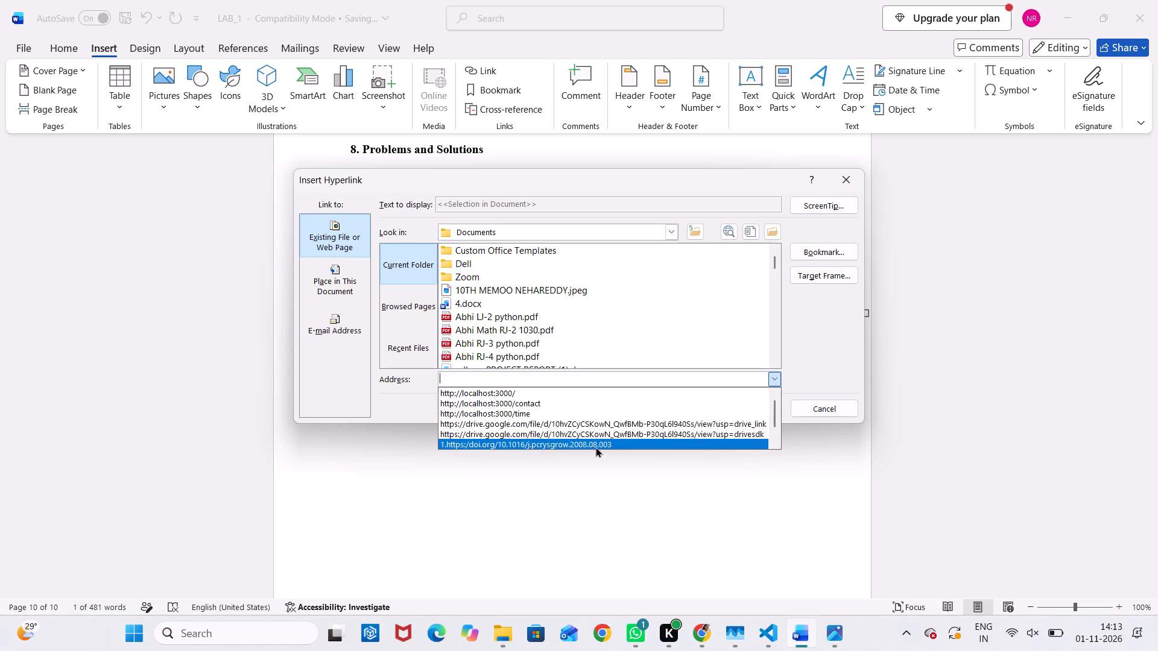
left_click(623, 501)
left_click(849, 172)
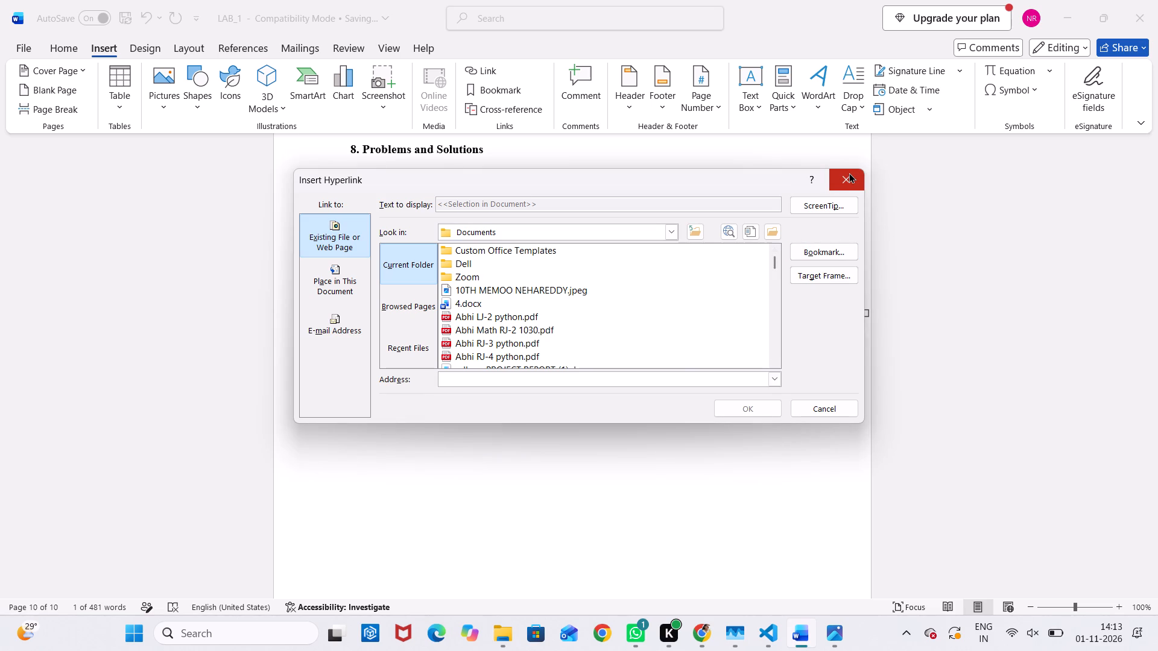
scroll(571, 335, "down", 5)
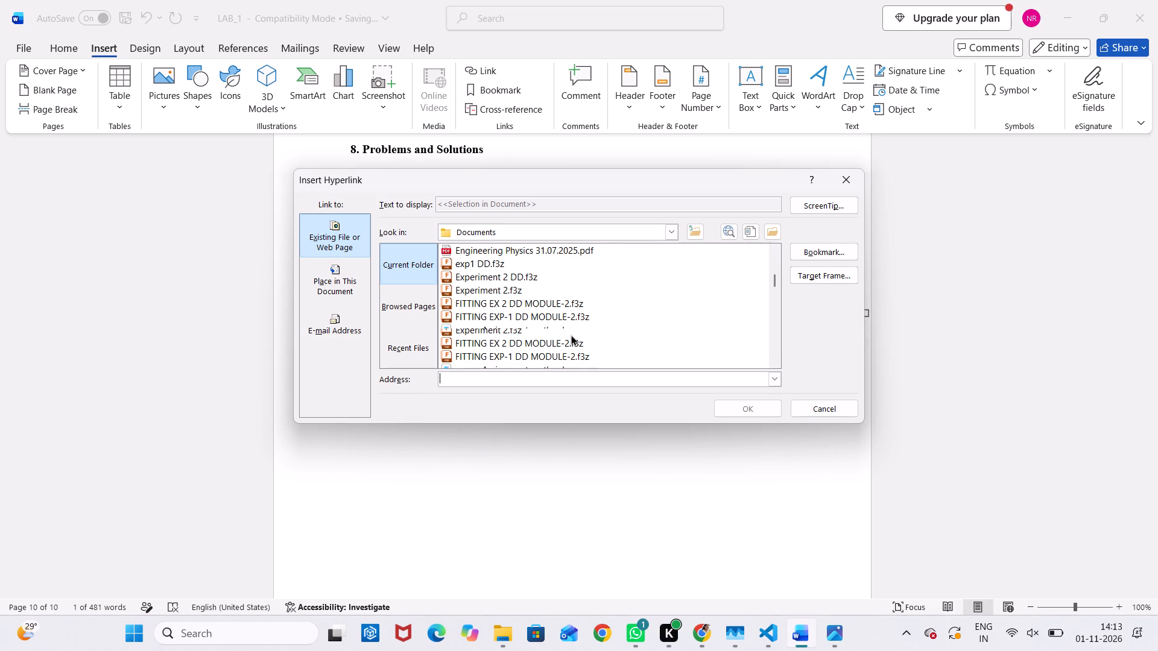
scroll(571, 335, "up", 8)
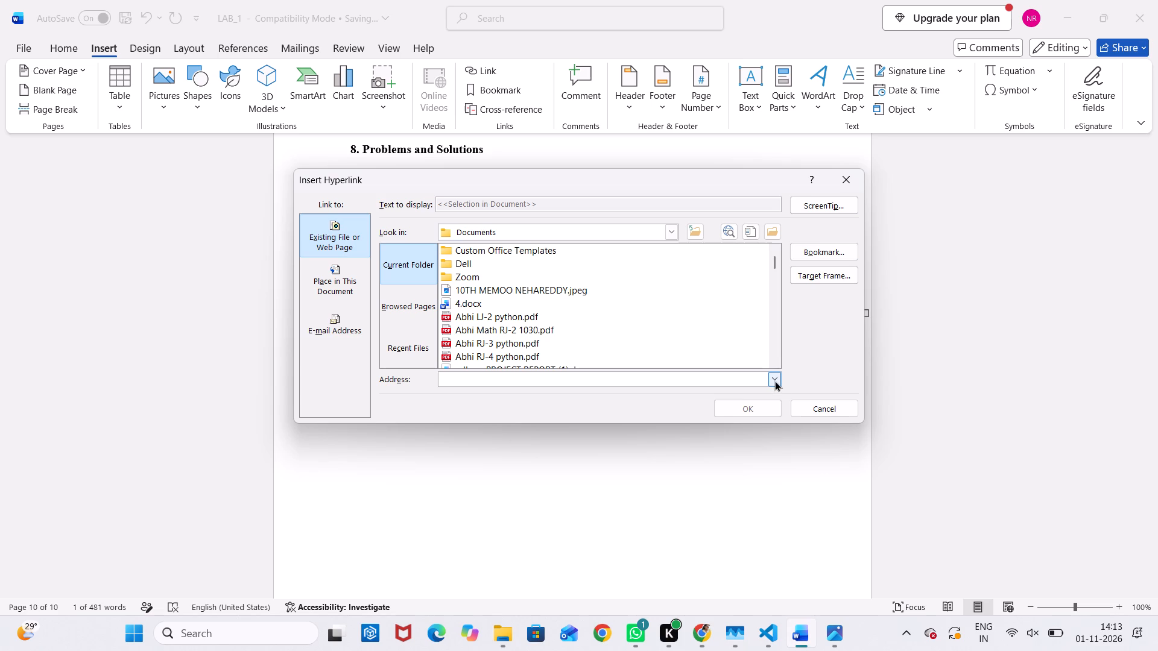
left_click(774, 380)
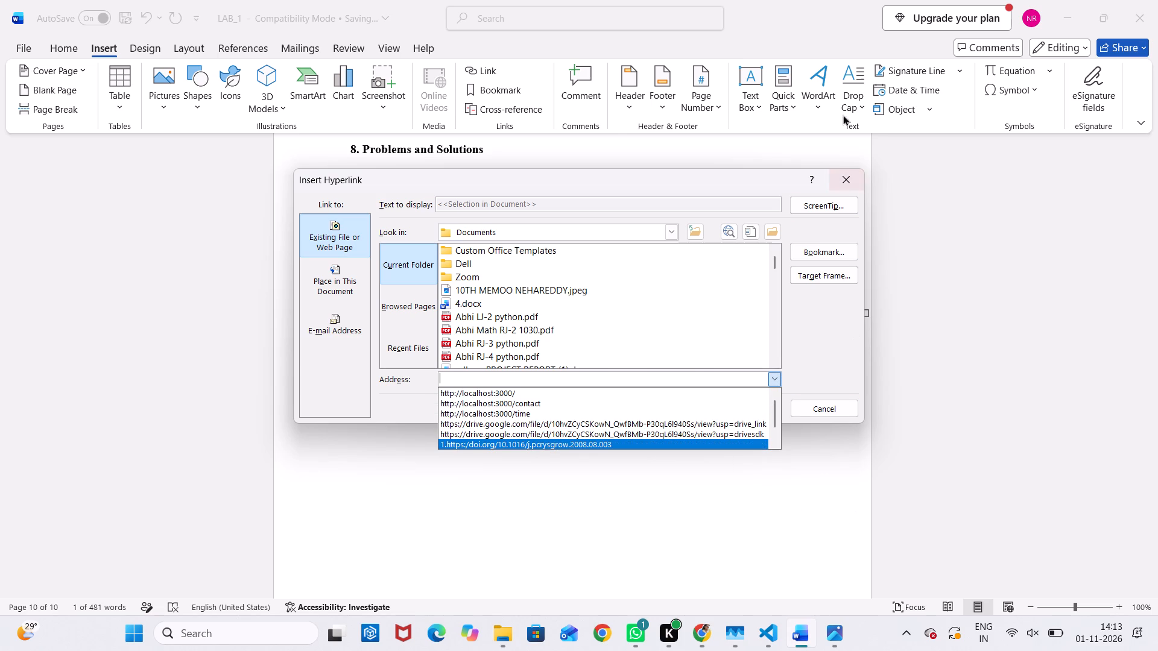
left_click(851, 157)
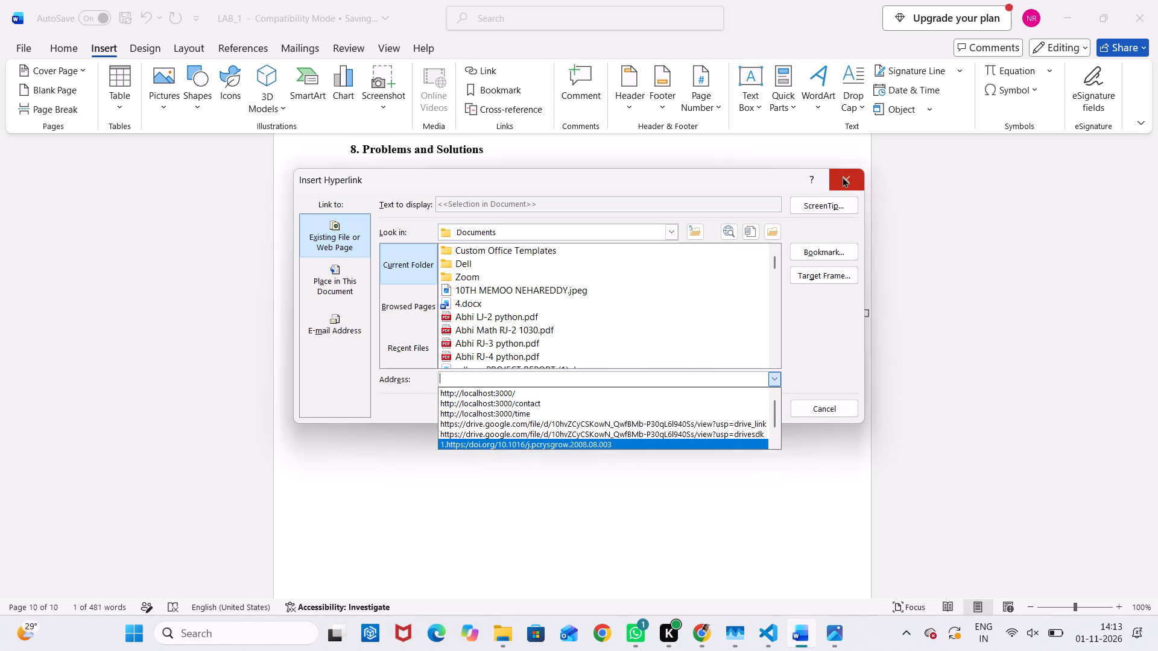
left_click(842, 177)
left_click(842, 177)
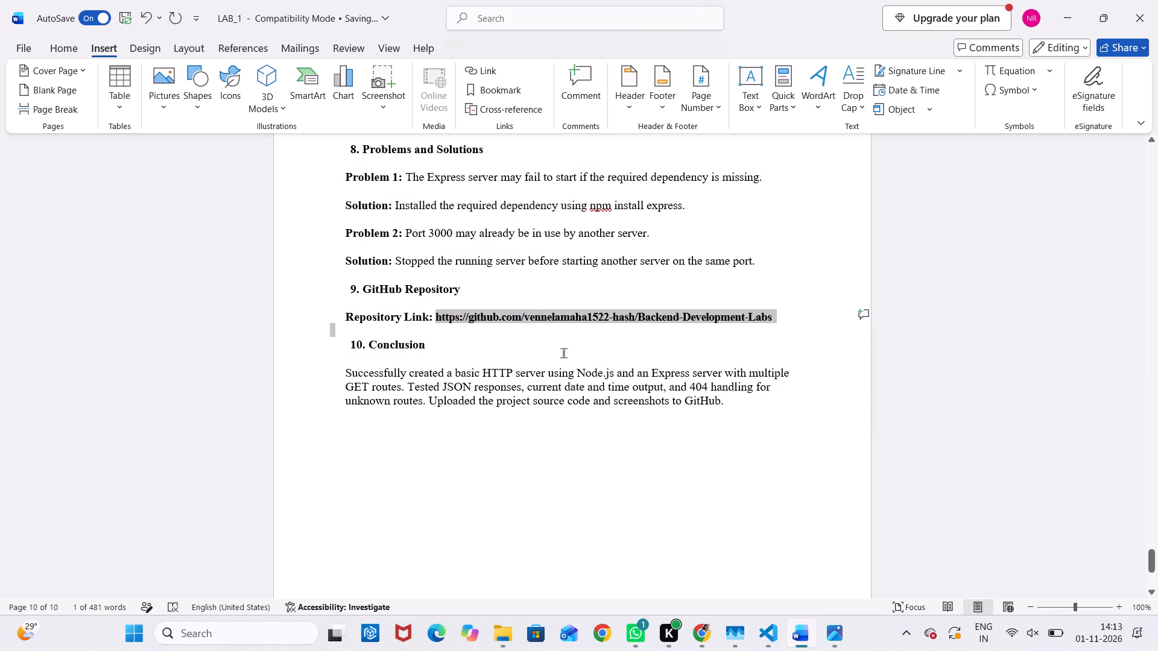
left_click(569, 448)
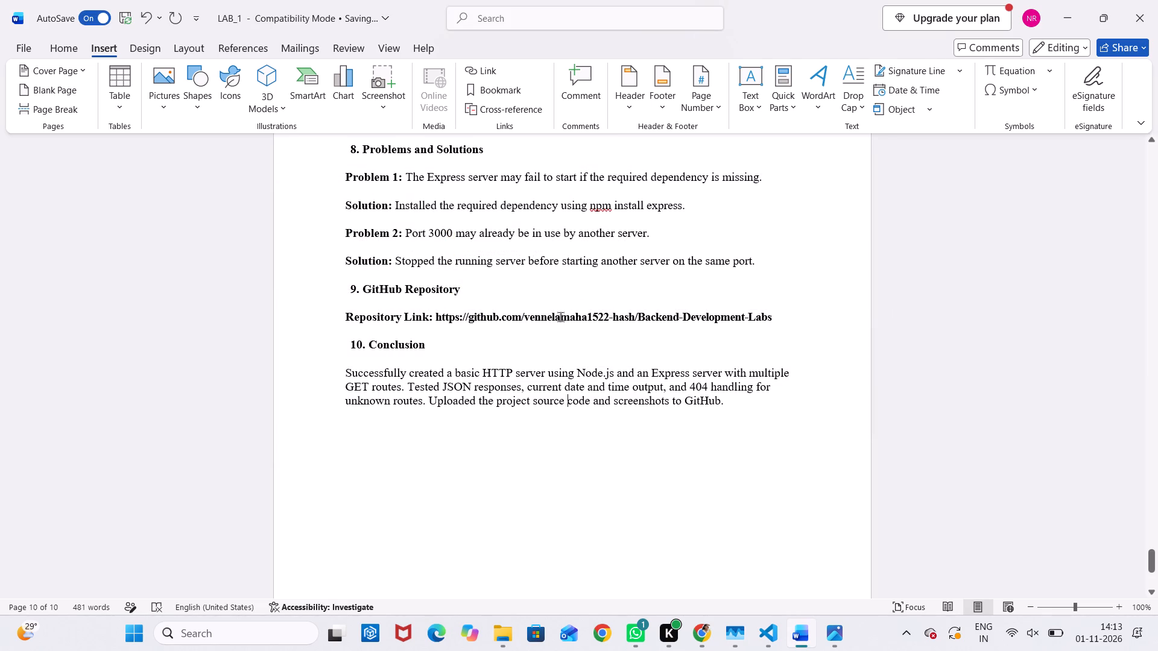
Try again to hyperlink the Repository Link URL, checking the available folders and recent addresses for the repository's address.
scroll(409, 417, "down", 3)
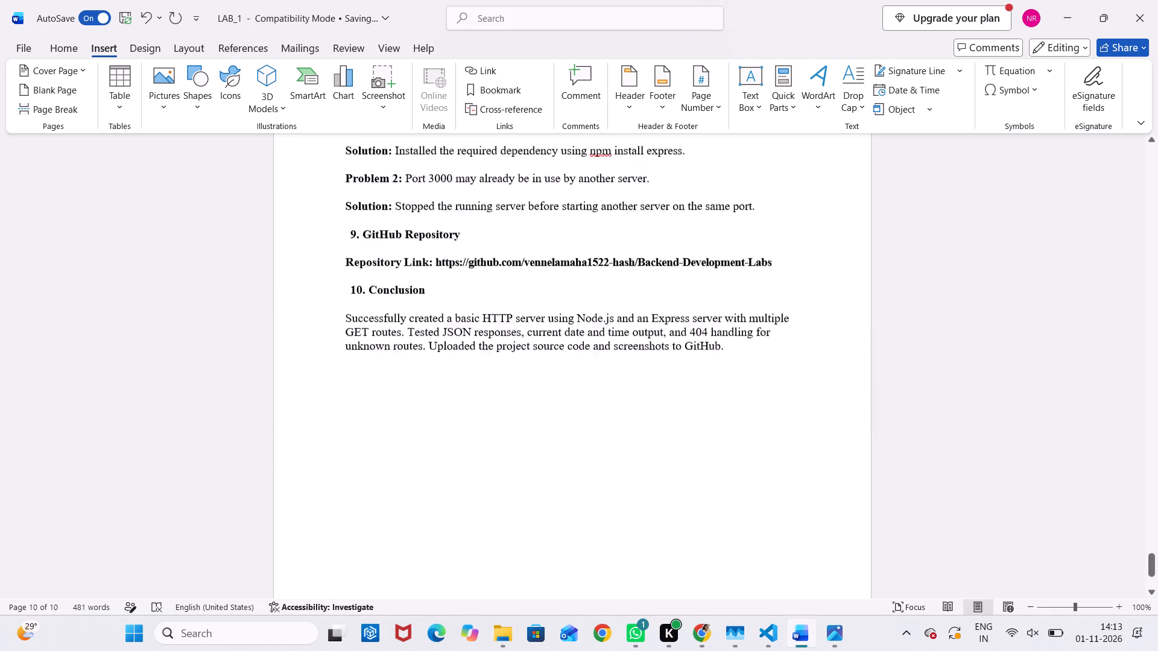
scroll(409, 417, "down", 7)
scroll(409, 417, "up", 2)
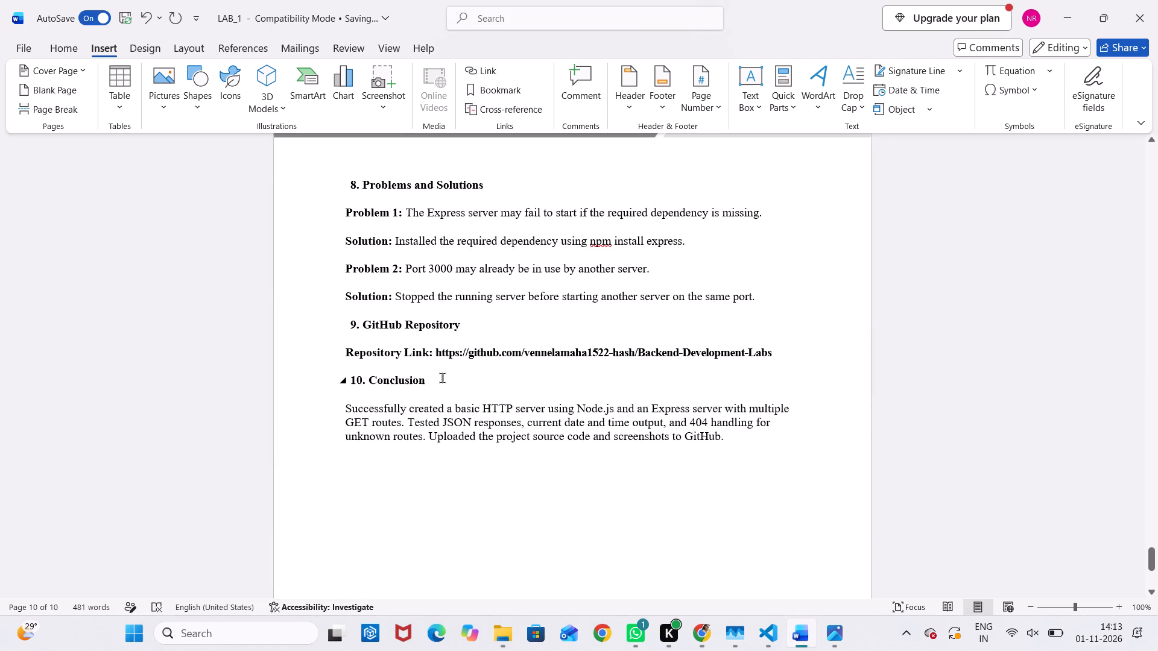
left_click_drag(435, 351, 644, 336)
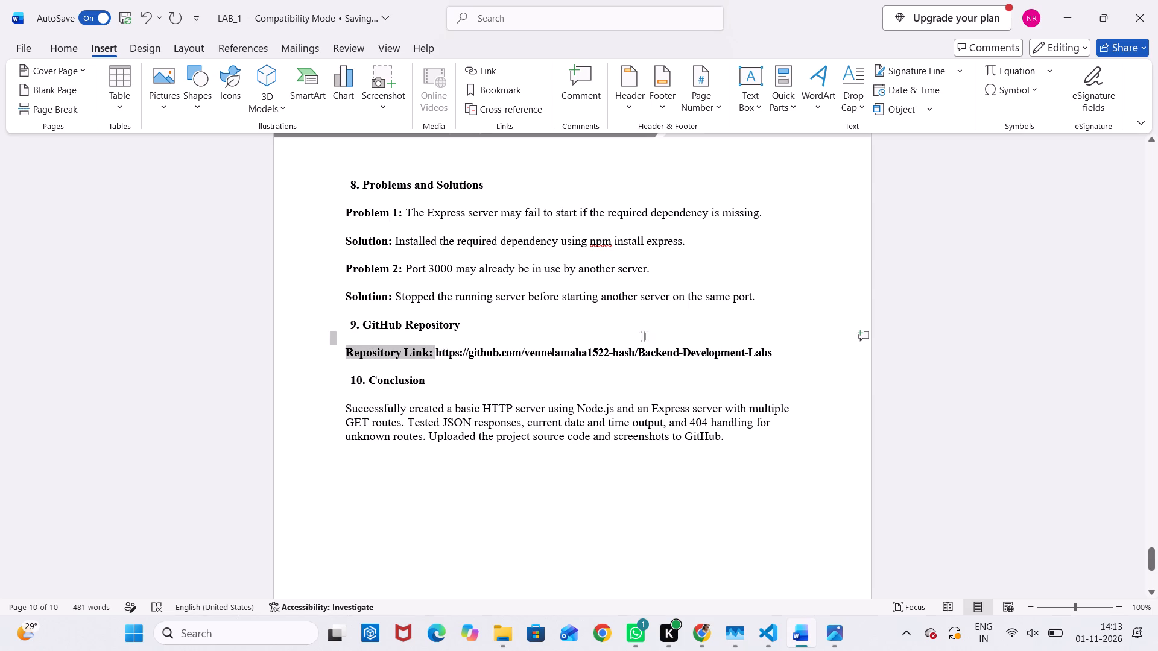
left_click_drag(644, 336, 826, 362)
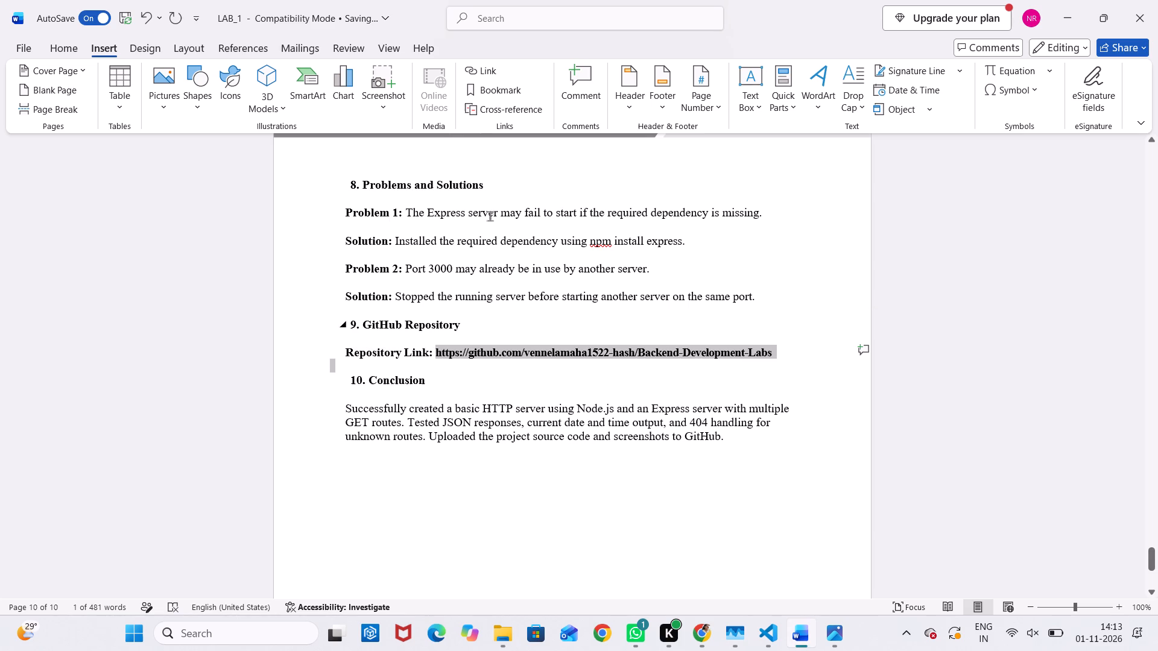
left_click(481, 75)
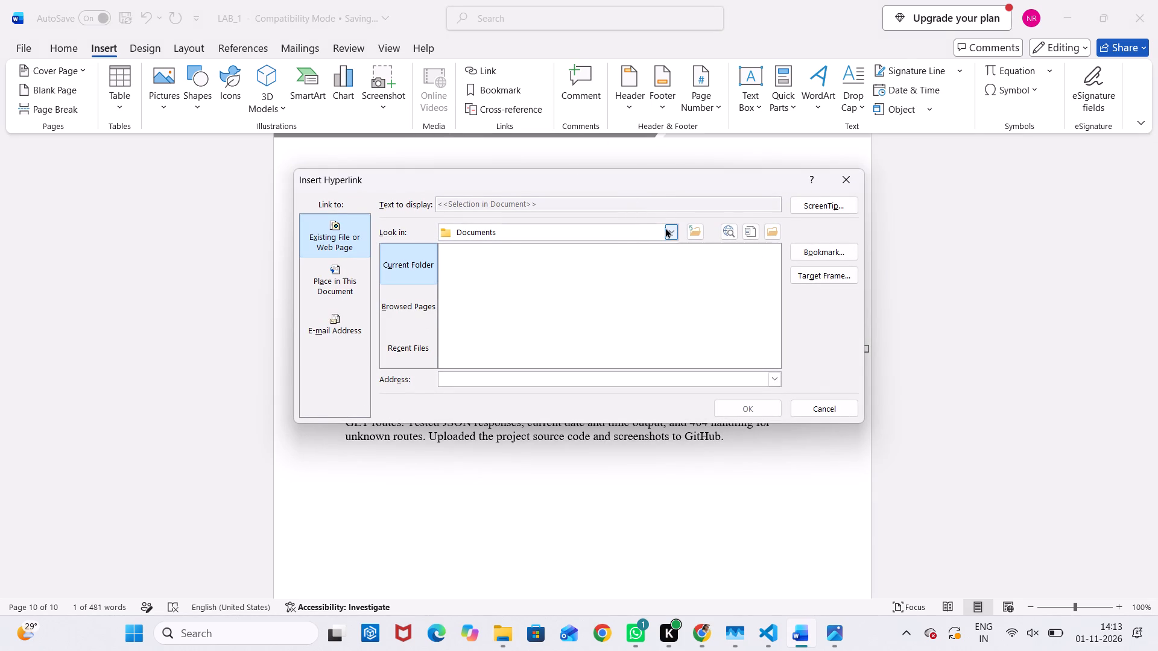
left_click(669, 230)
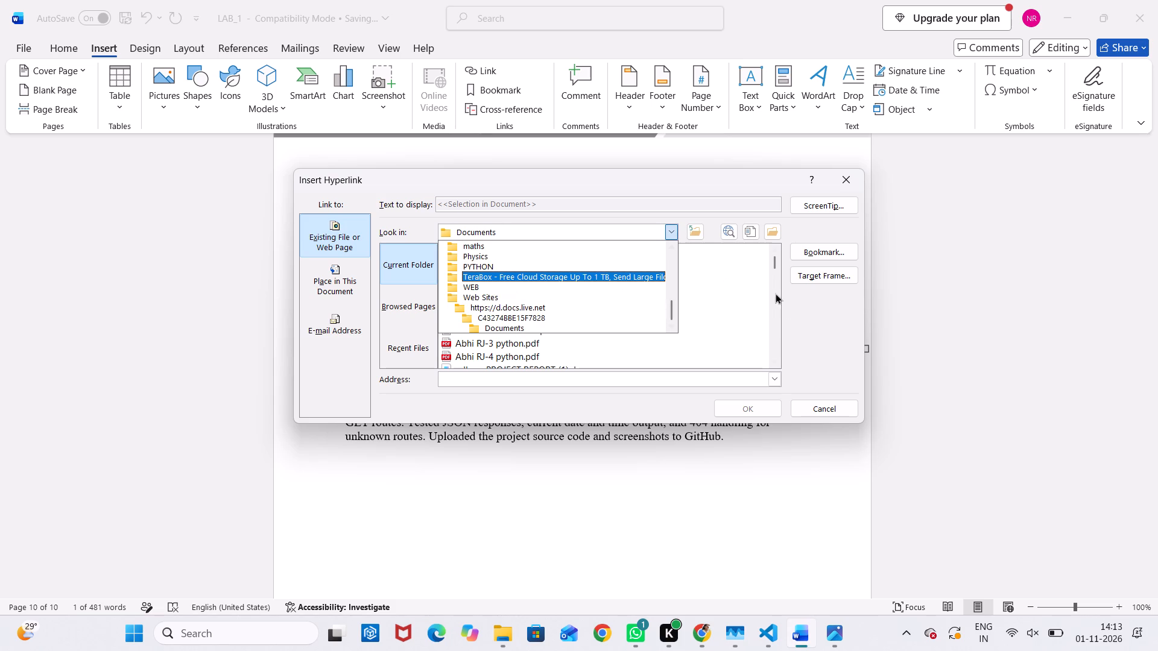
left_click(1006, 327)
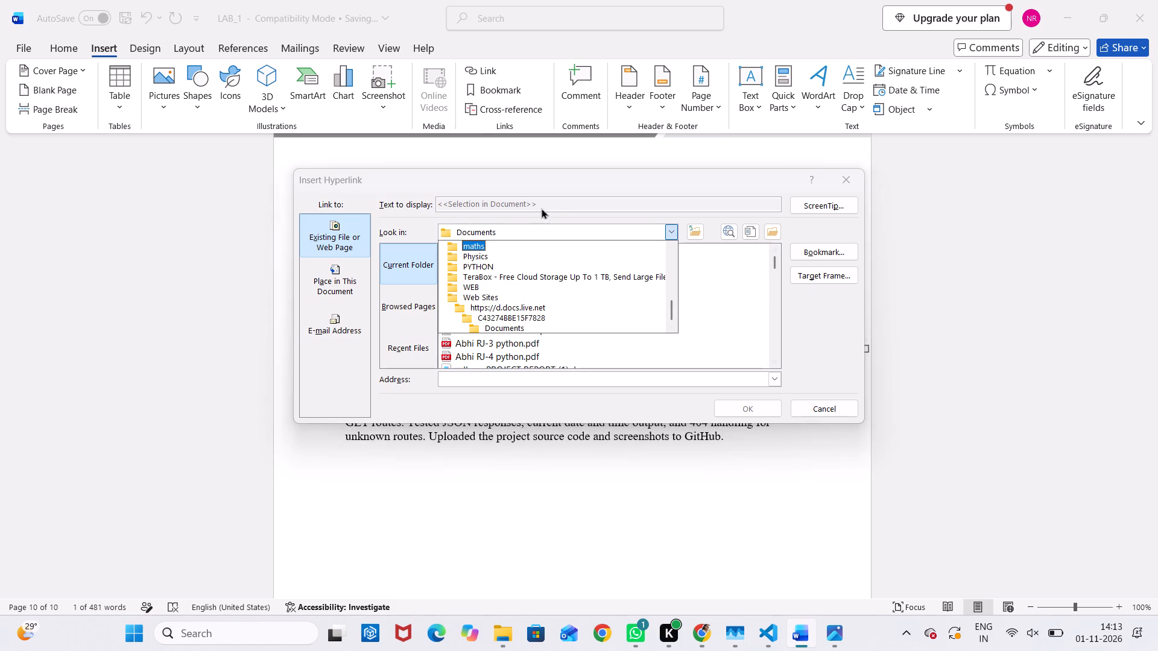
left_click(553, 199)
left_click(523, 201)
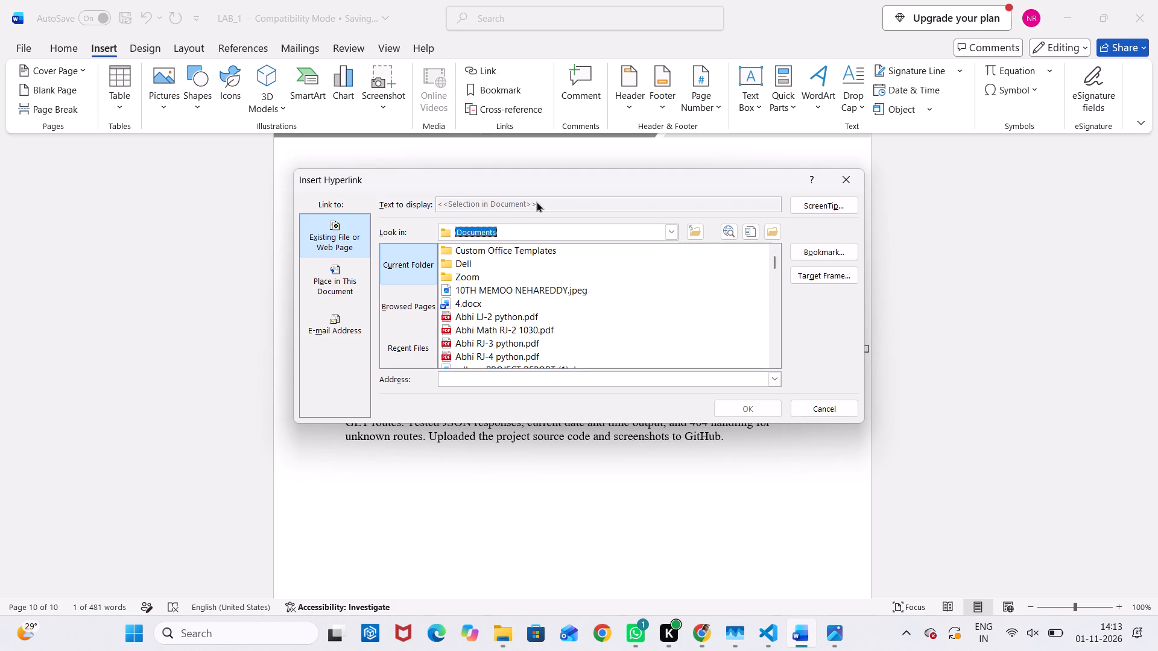
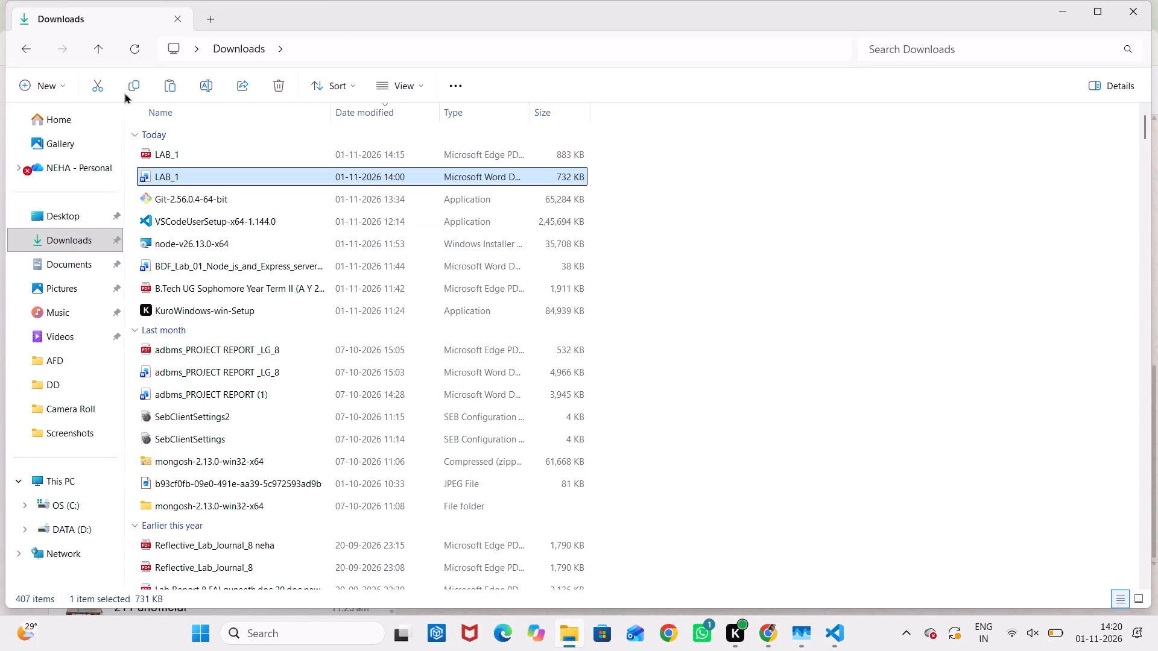
Copy the selected LAB_1 Word document in the Downloads folder.
triple_click(134, 84)
triple_click(134, 84)
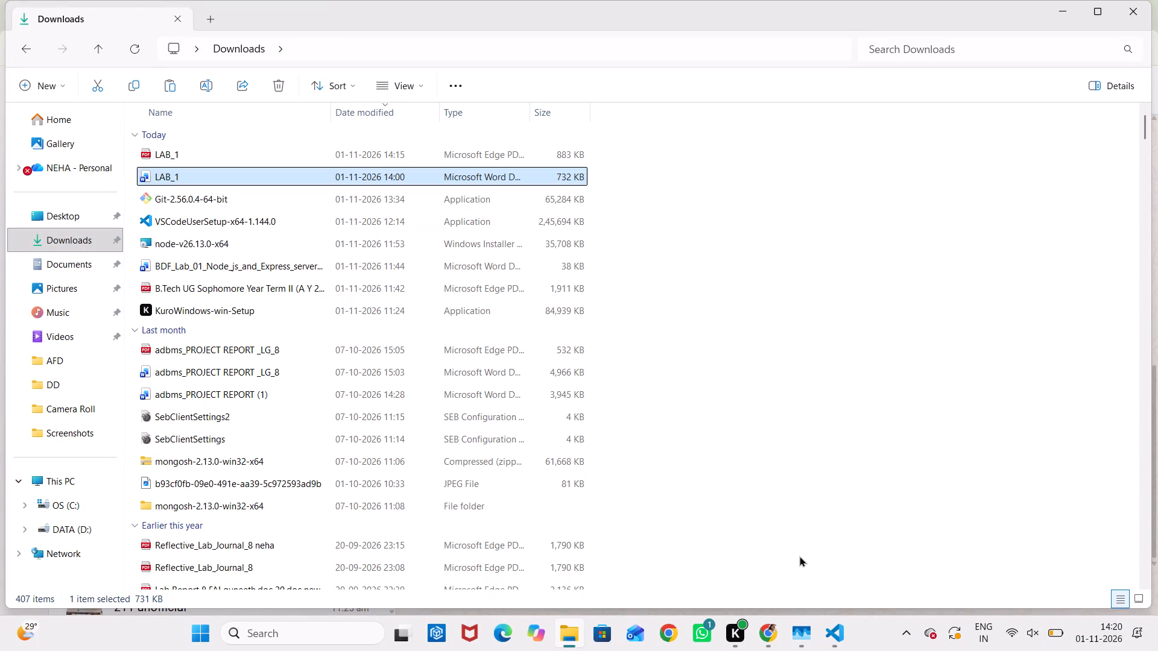
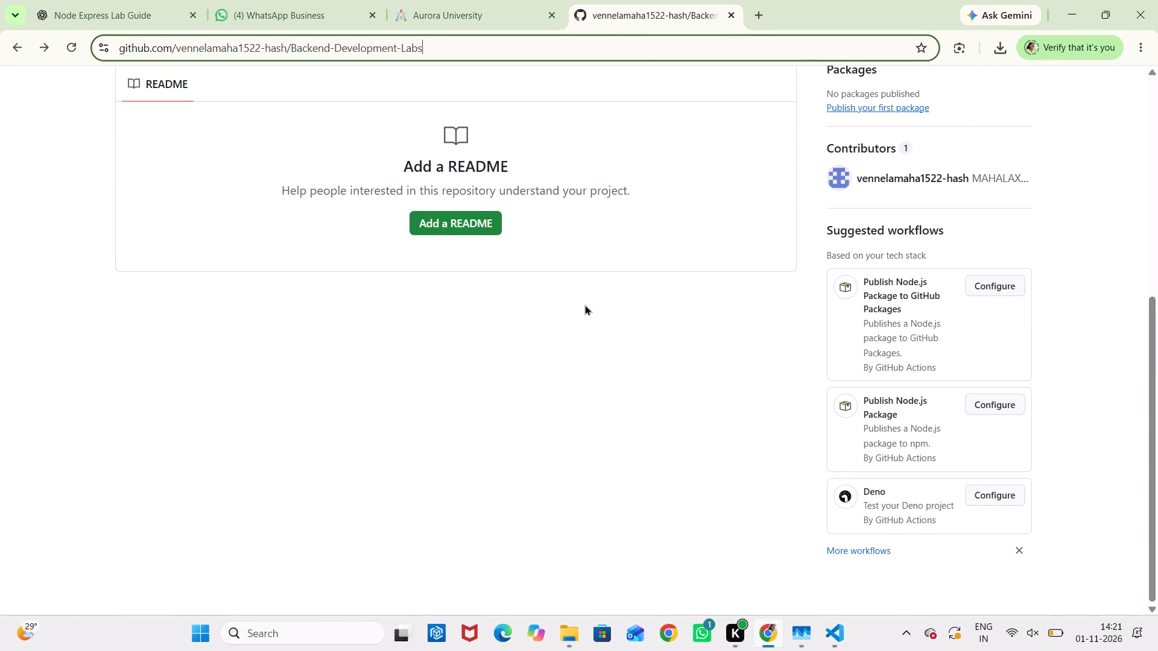
Look over the Backend-Development-Labs repository page on GitHub and close its tab.
scroll(470, 142, "up", 10)
scroll(534, 444, "down", 5)
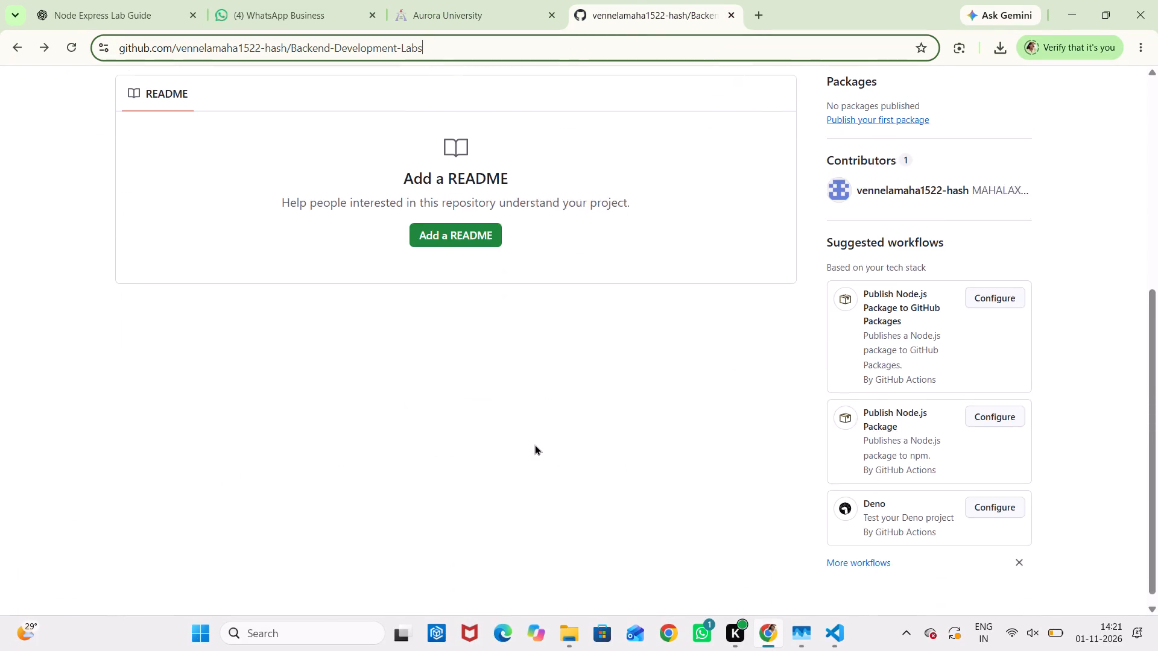
scroll(534, 444, "up", 10)
left_click(736, 13)
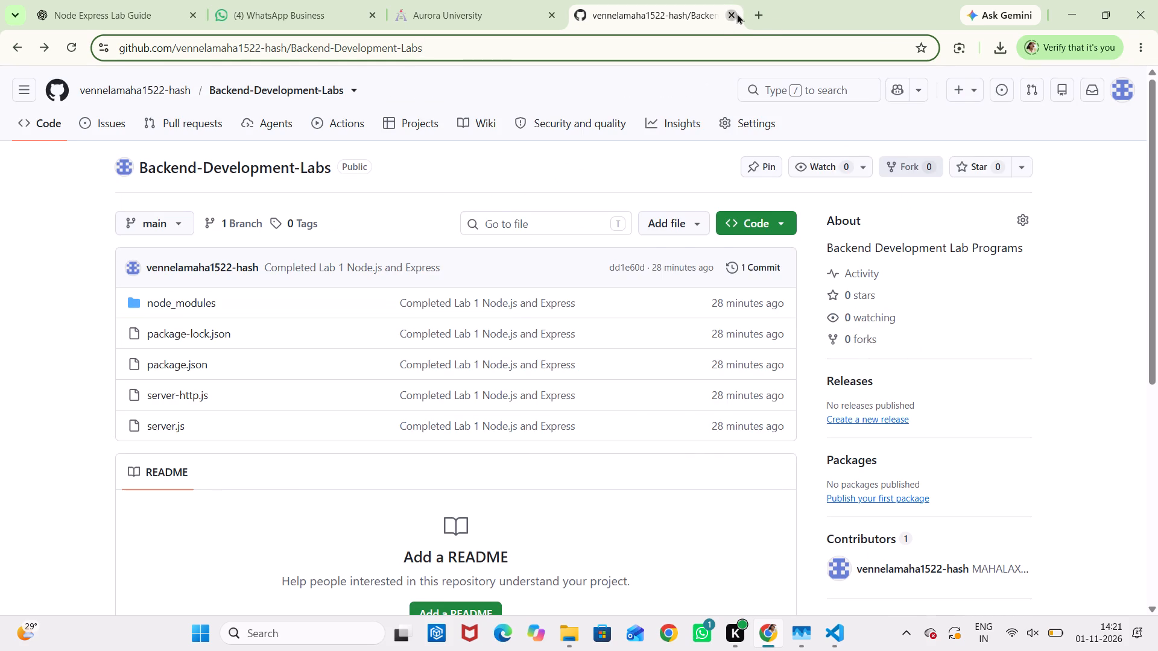